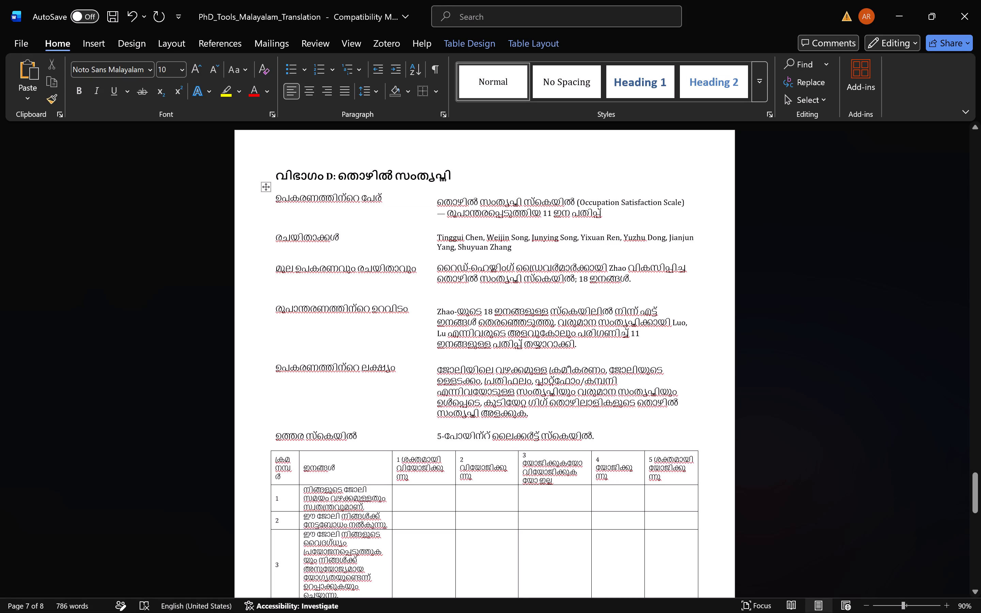
Look through the Malayalam questionnaire, covering the Section D Occupation Satisfaction Scale items and the rating tables of the preceding sections.
scroll(450, 387, "down", 7)
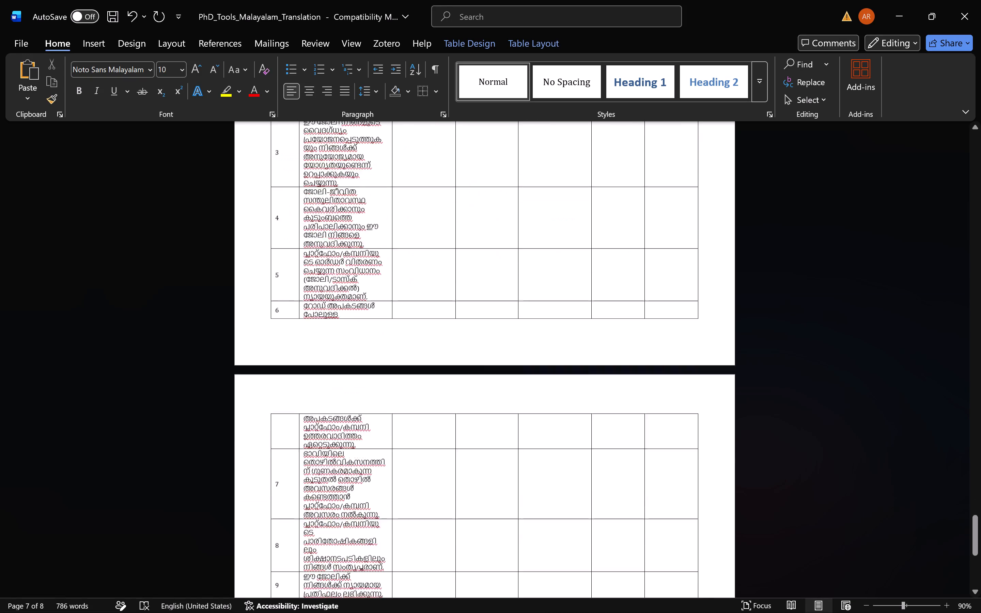
scroll(450, 387, "down", 7)
scroll(450, 387, "up", 10)
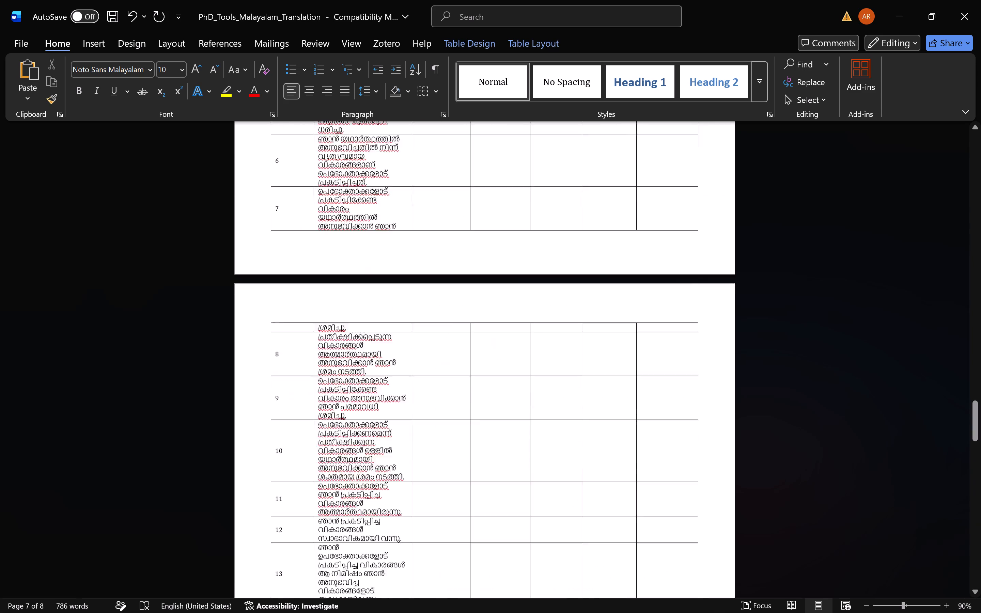
scroll(450, 387, "up", 3)
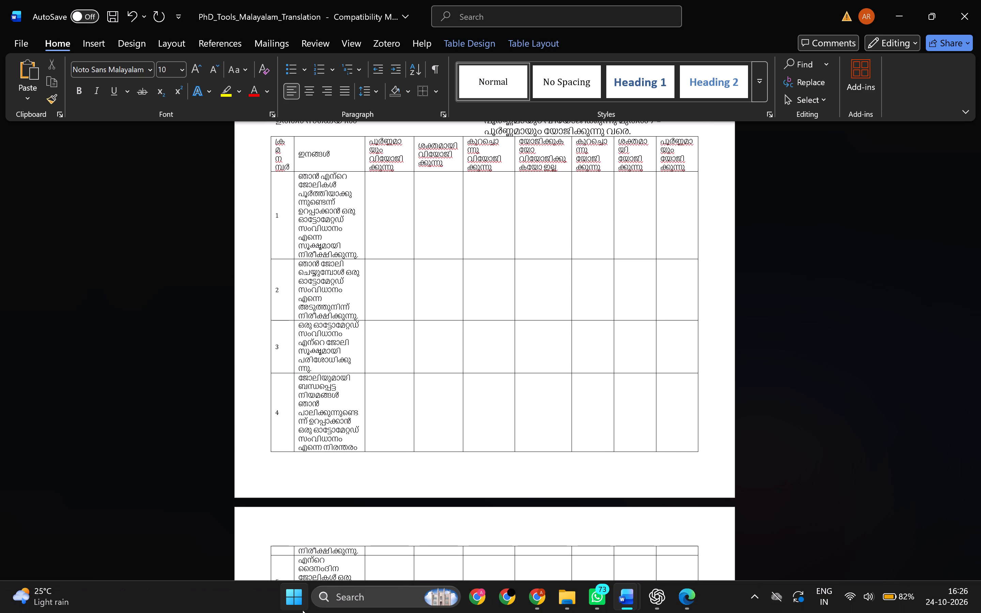
Switch from the questionnaire document by launching the installed app with the K icon.
left_click(302, 610)
left_click(398, 484)
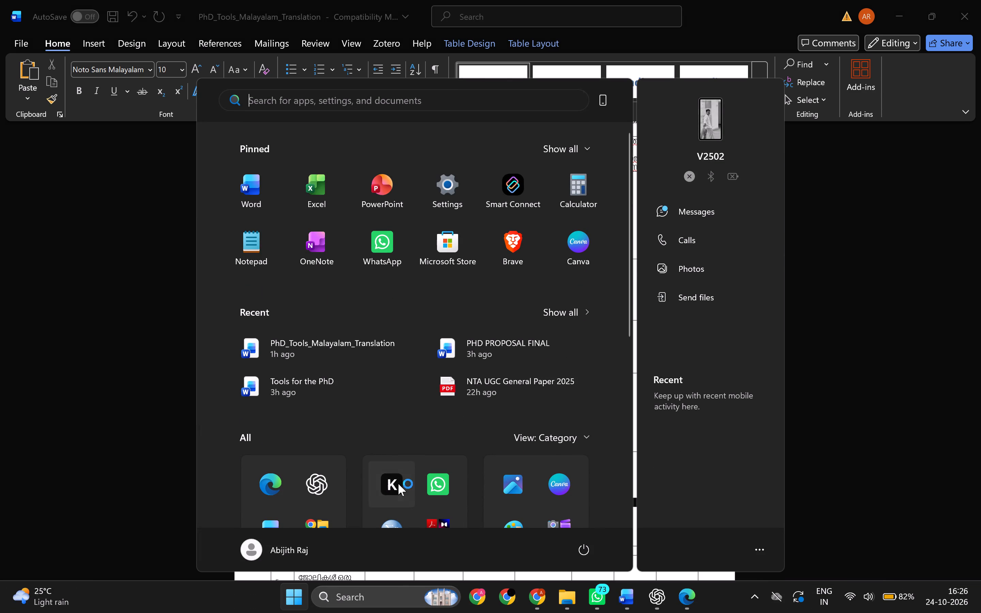
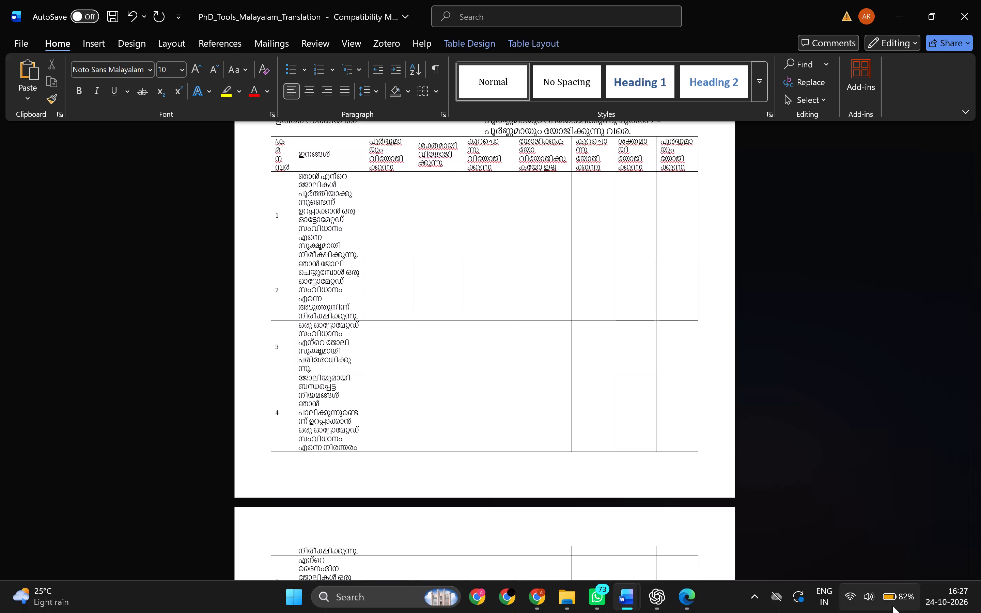
Connect the computer to the open Campus Connect CUK Wi-Fi network.
left_click(852, 608)
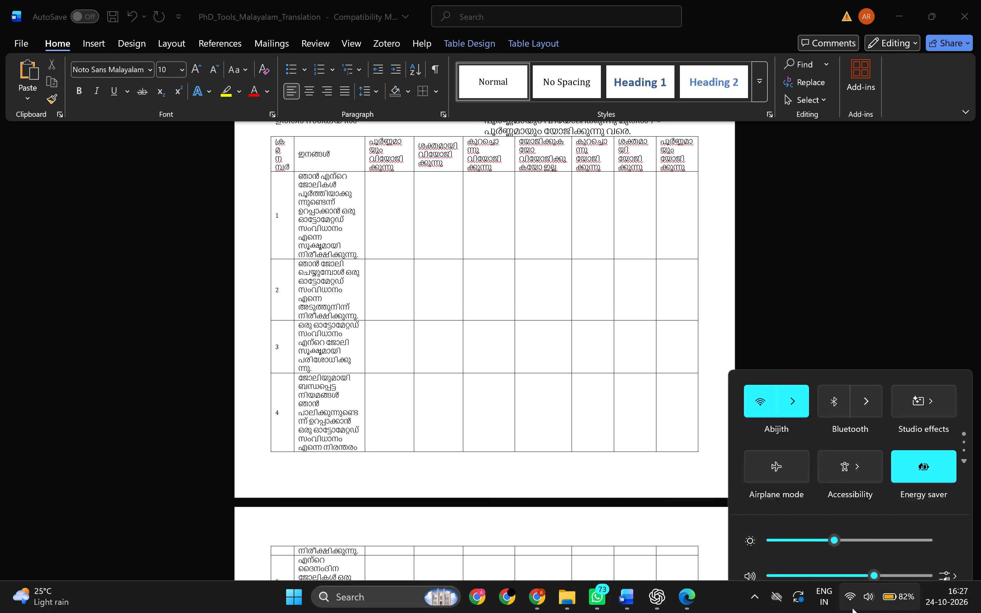
left_click(797, 352)
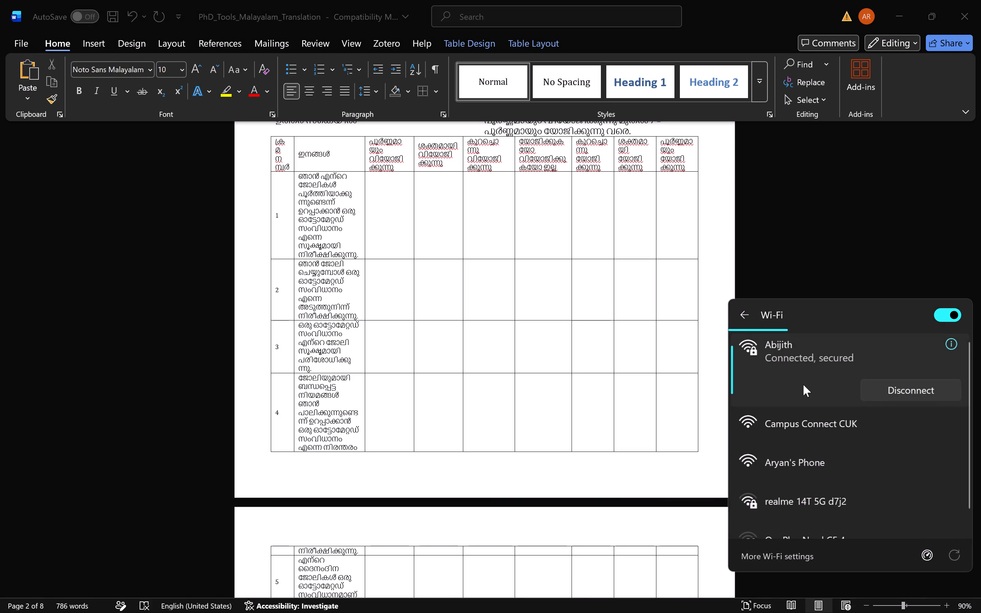
left_click(801, 436)
left_click(898, 481)
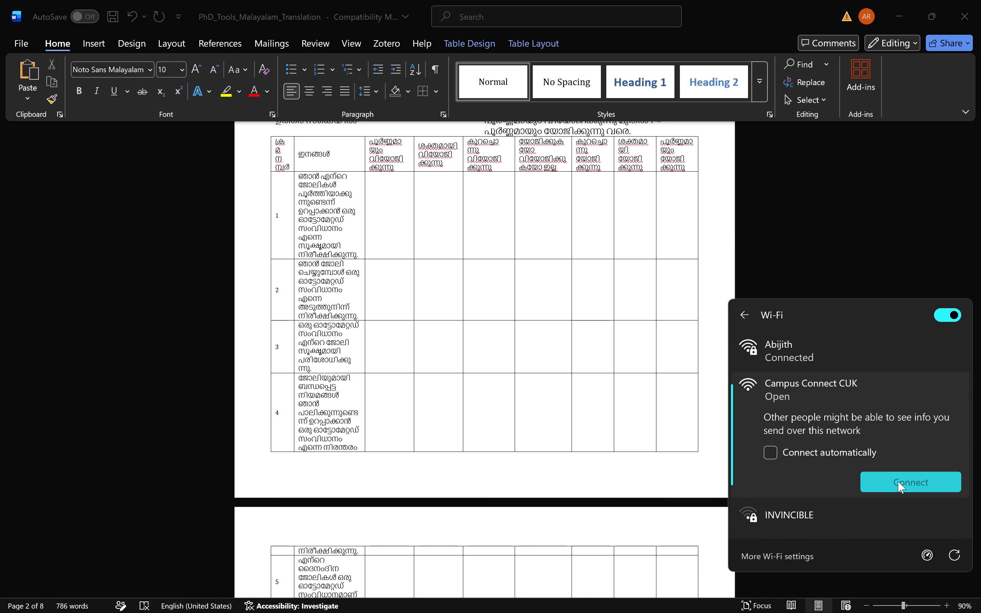
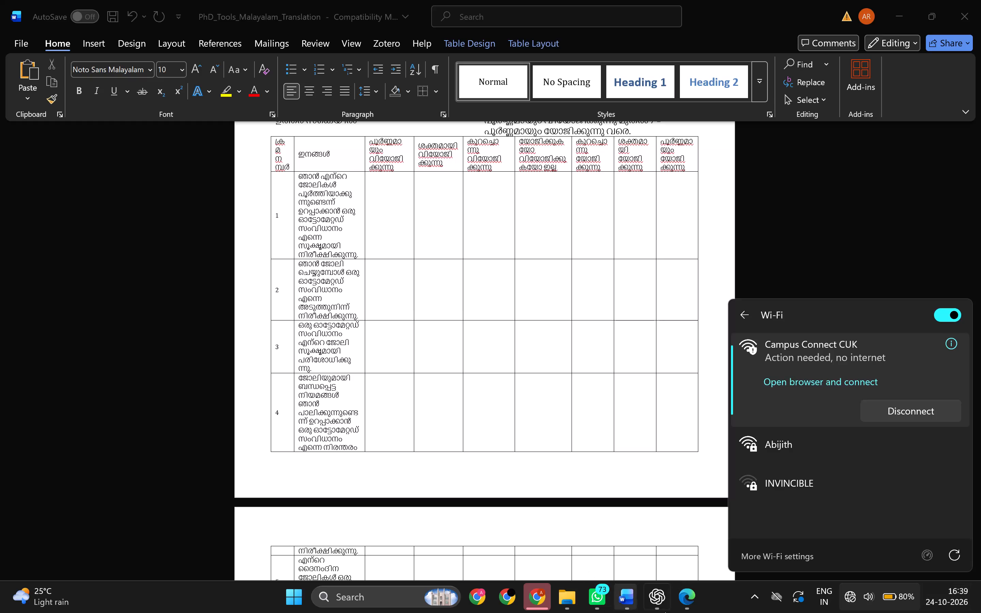
Launch the installed app with the K icon again.
left_click(306, 609)
left_click(383, 483)
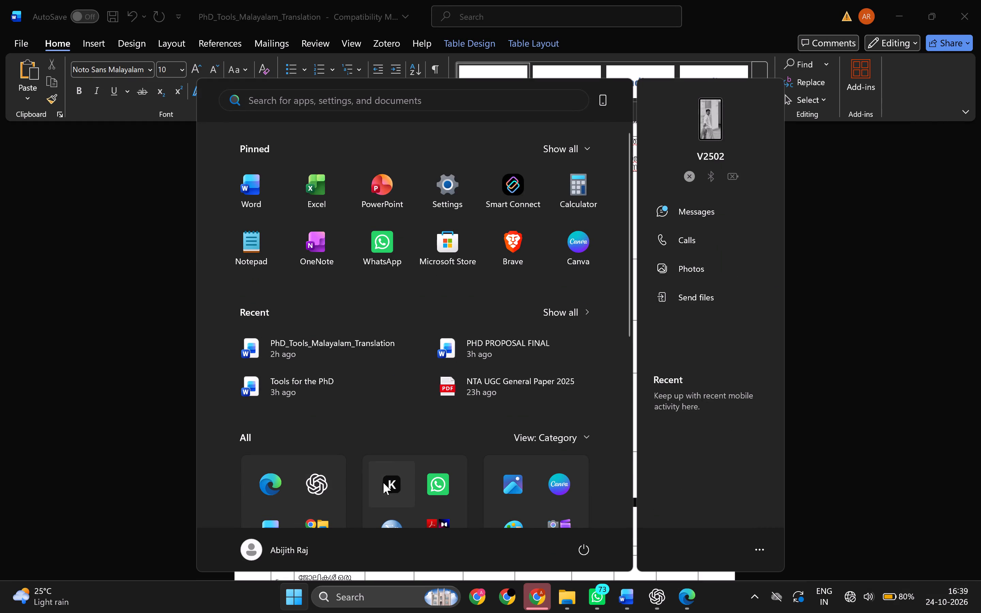
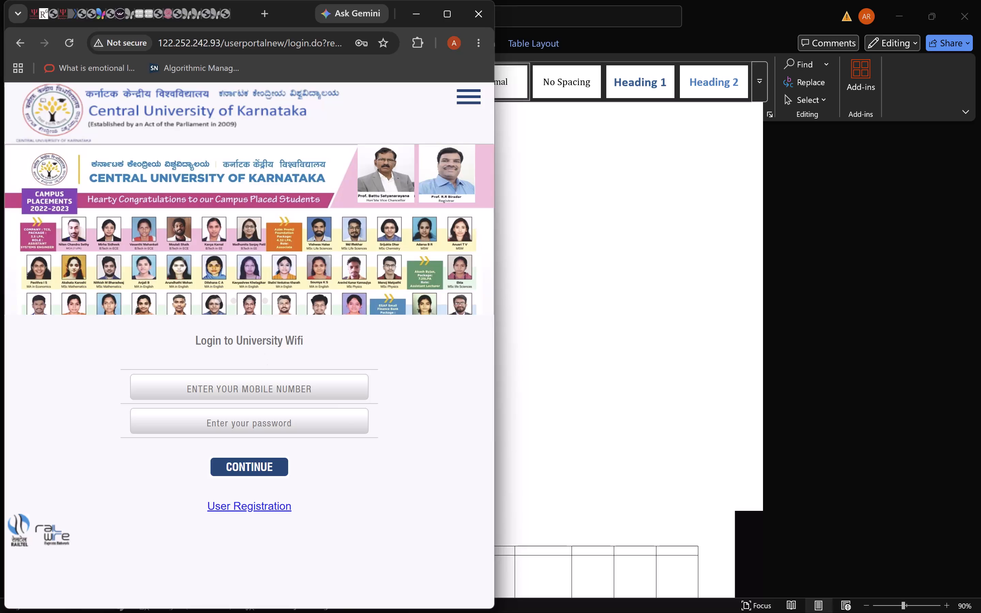
Log in to the Central University of Karnataka Wi-Fi portal with the saved mobile number and account password.
left_click(258, 385)
left_click(253, 425)
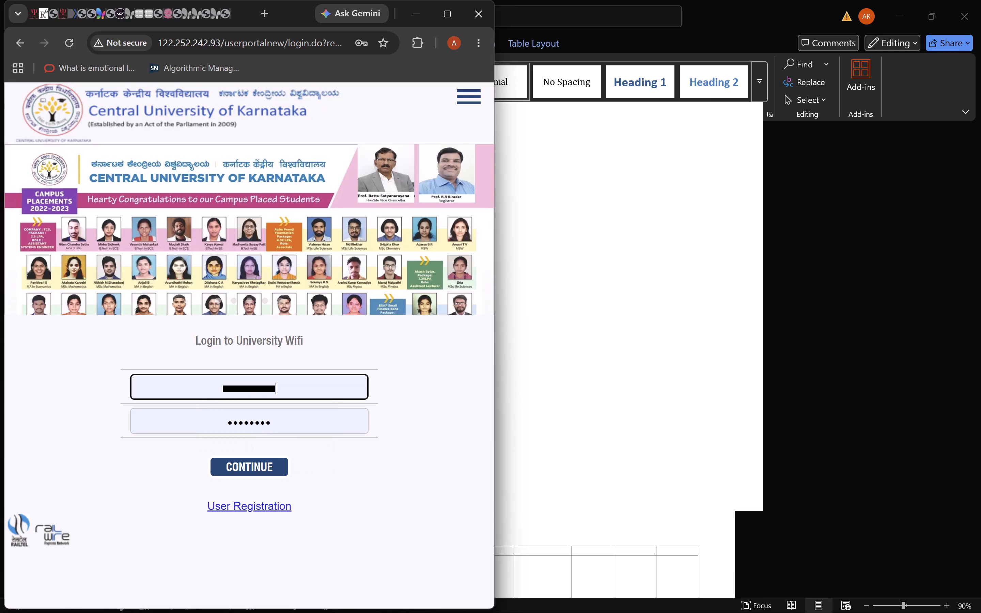
left_click(254, 463)
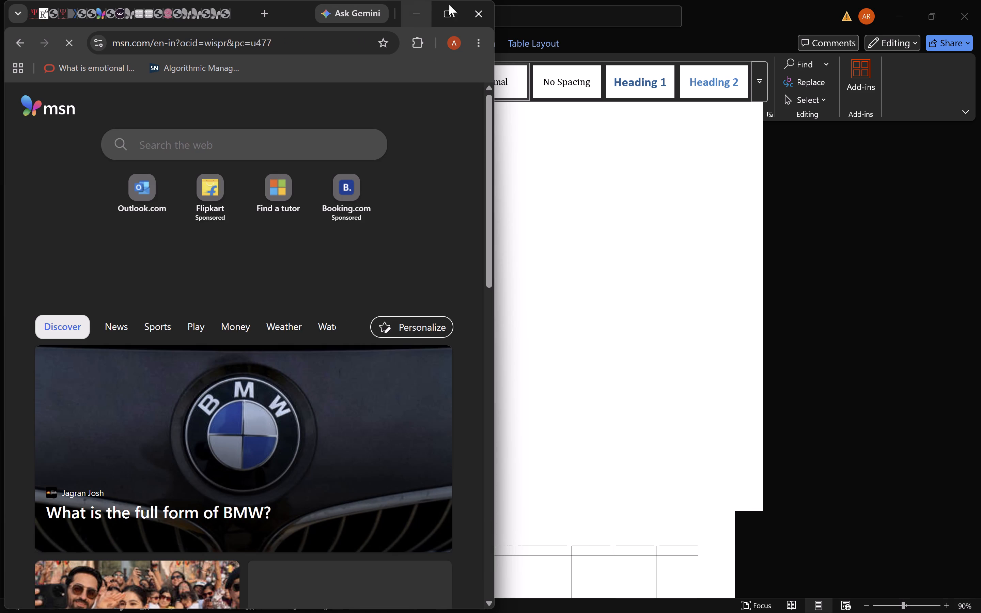
Close the browser window showing the MSN page.
left_click(466, 9)
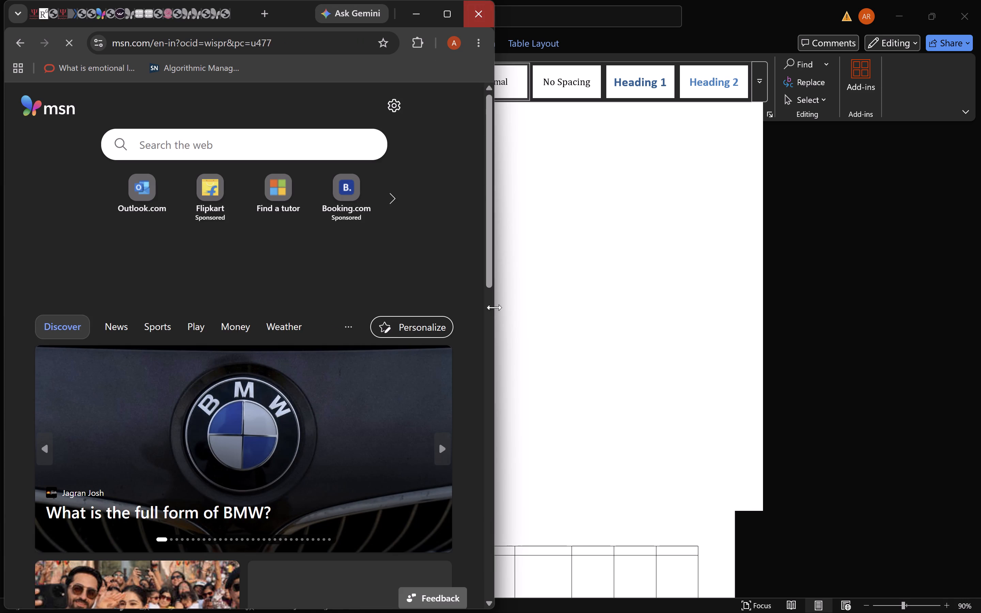
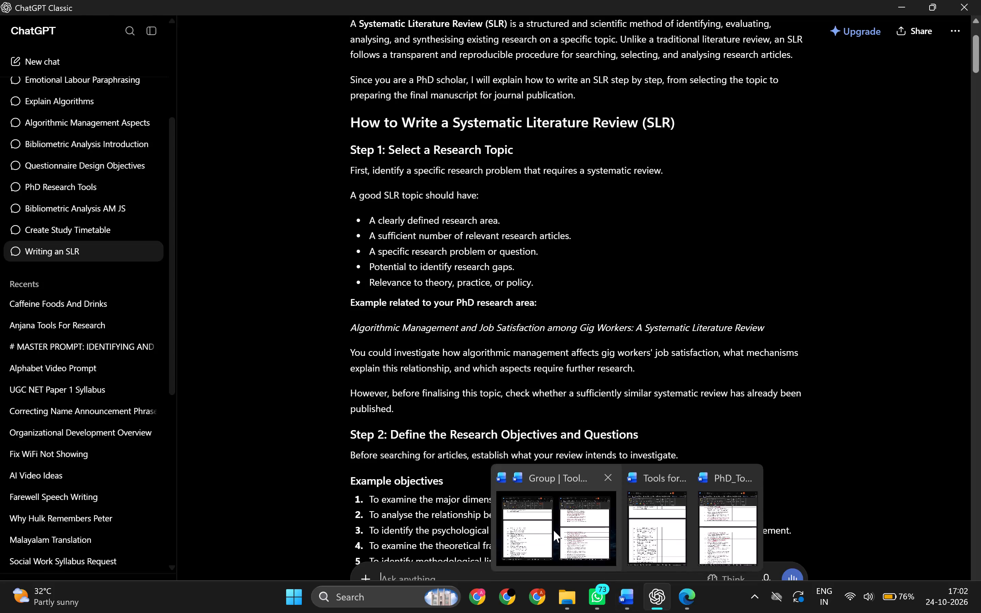
Switch to the Word documents and replace അളവുകോലുകൾ in item 15 of the Malayalam questionnaire with the copied word മാനദണ്ഡങ്ങൾ.
left_click(554, 530)
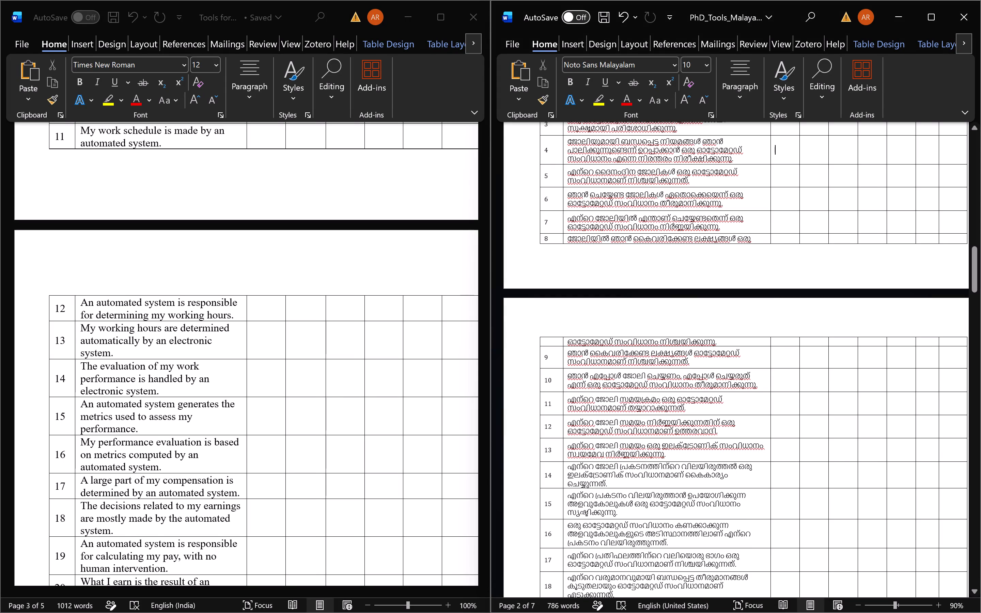
left_click_drag(630, 504, 577, 506)
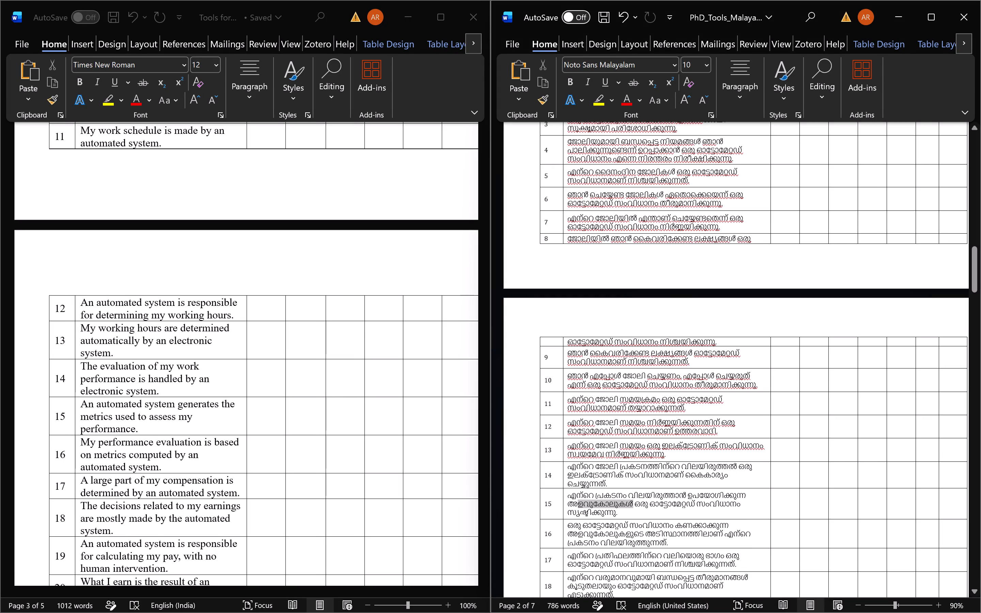
left_click_drag(577, 506, 569, 506)
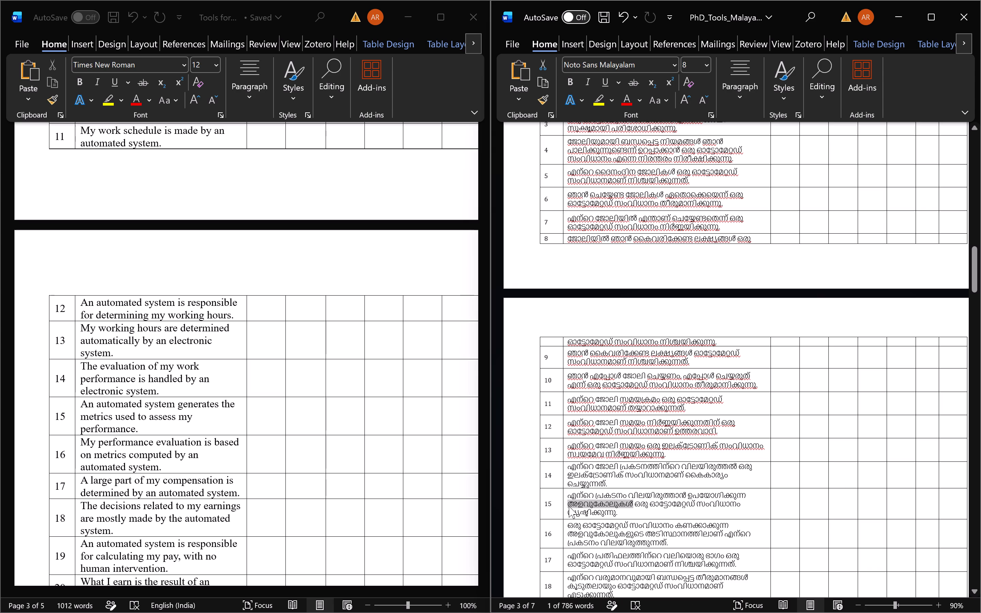
key("ctrl+v")
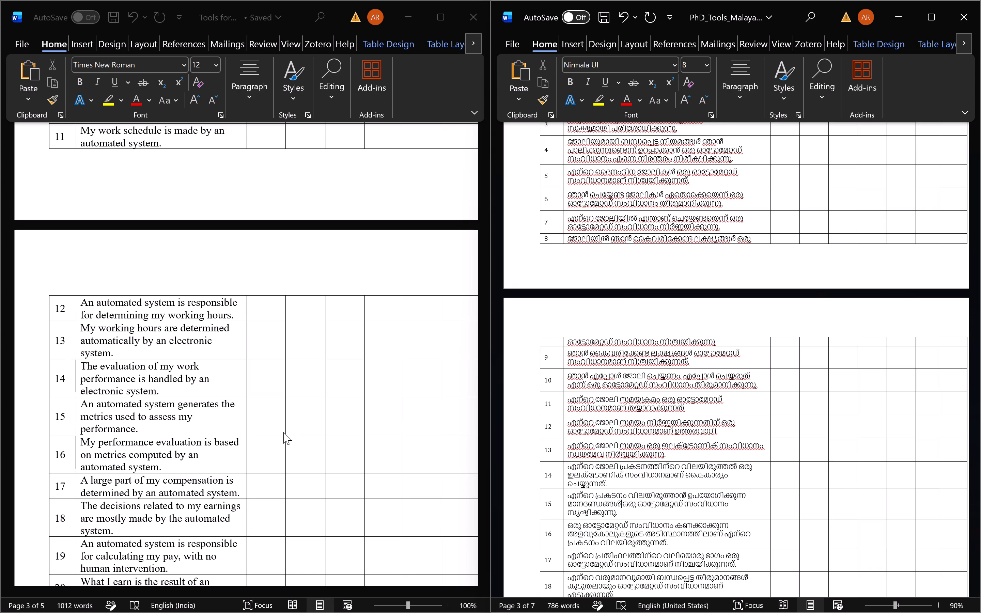
Copy the item 16 statement, "My performance evaluation is based on metrics computed by an automated system.", from the English questionnaire.
scroll(283, 432, "down", 1)
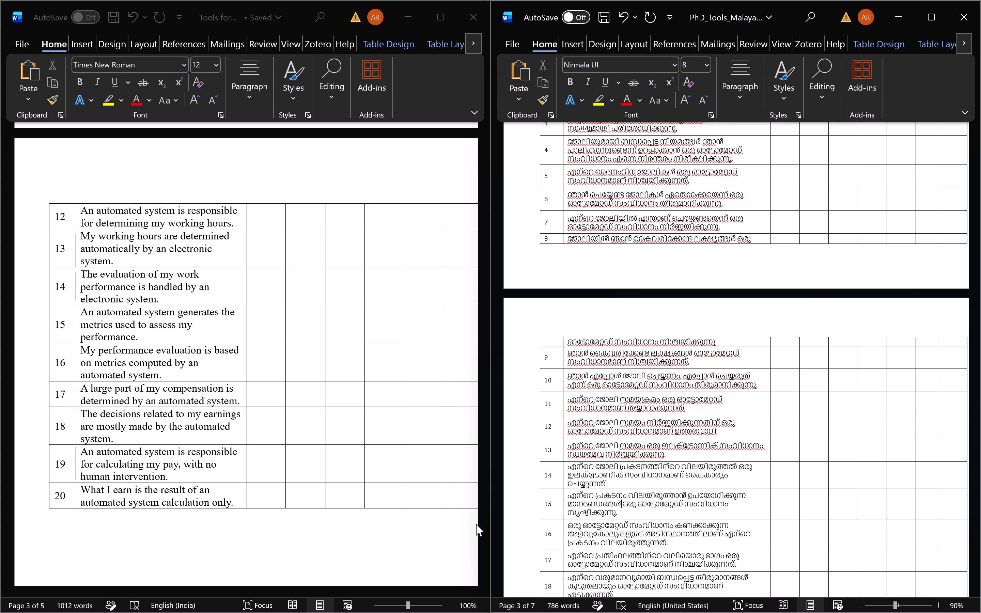
left_click(80, 347)
left_click_drag(80, 347, 180, 373)
key("ctrl+c")
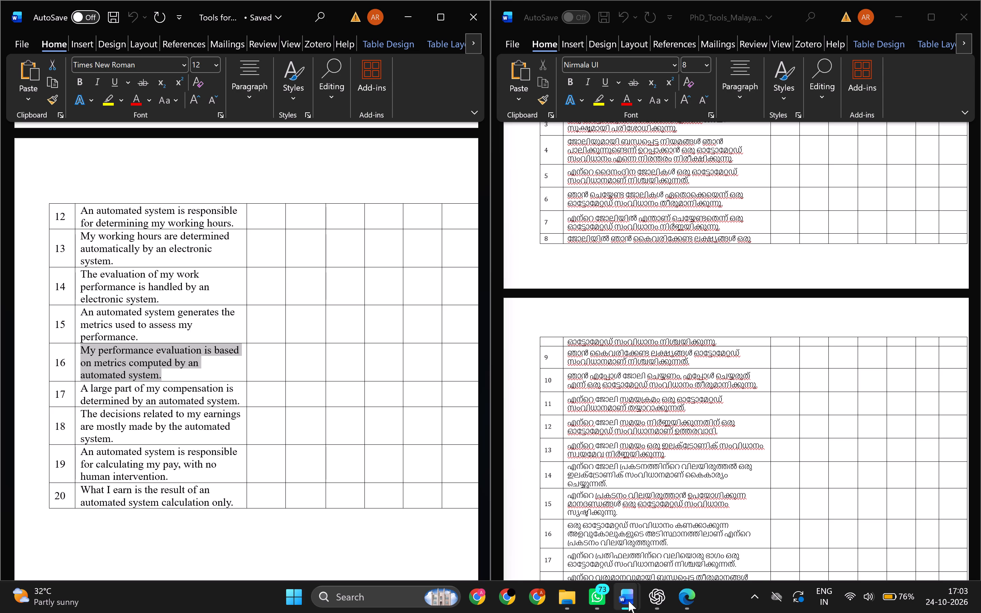
Switch to Chrome and search the web for Google Translate in a new tab.
left_click(535, 598)
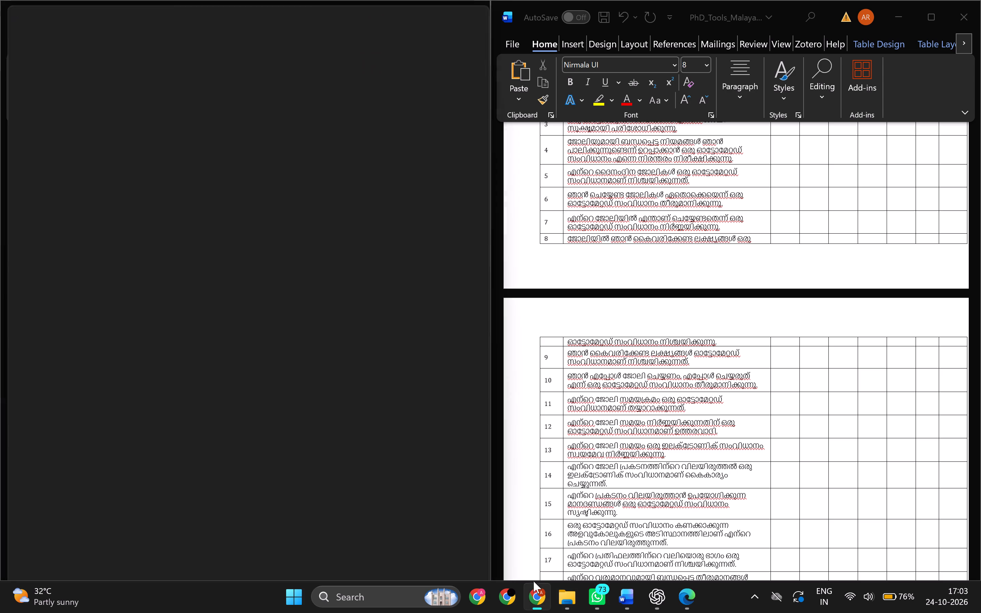
left_click(200, 146)
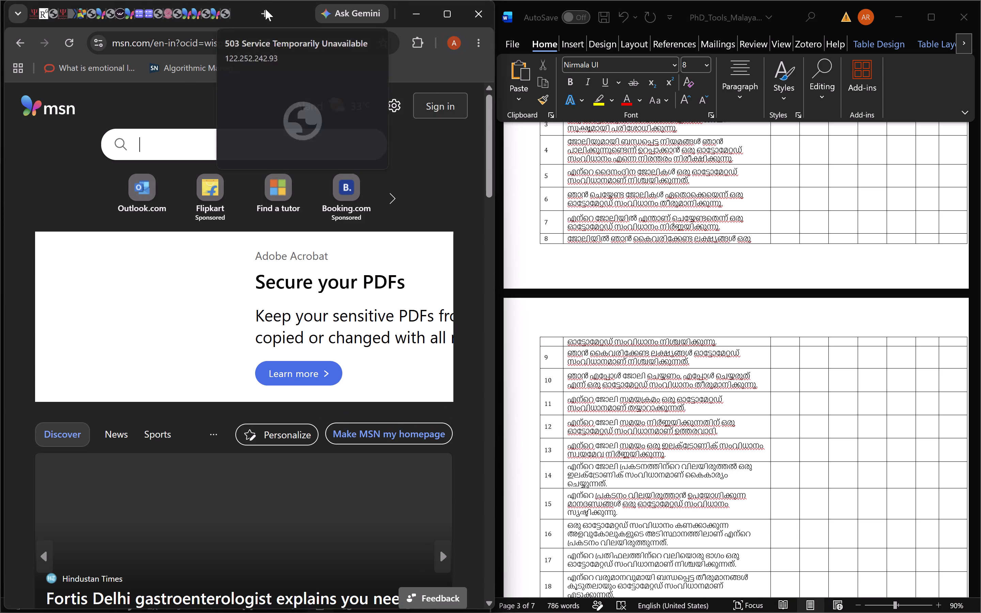
left_click(270, 9)
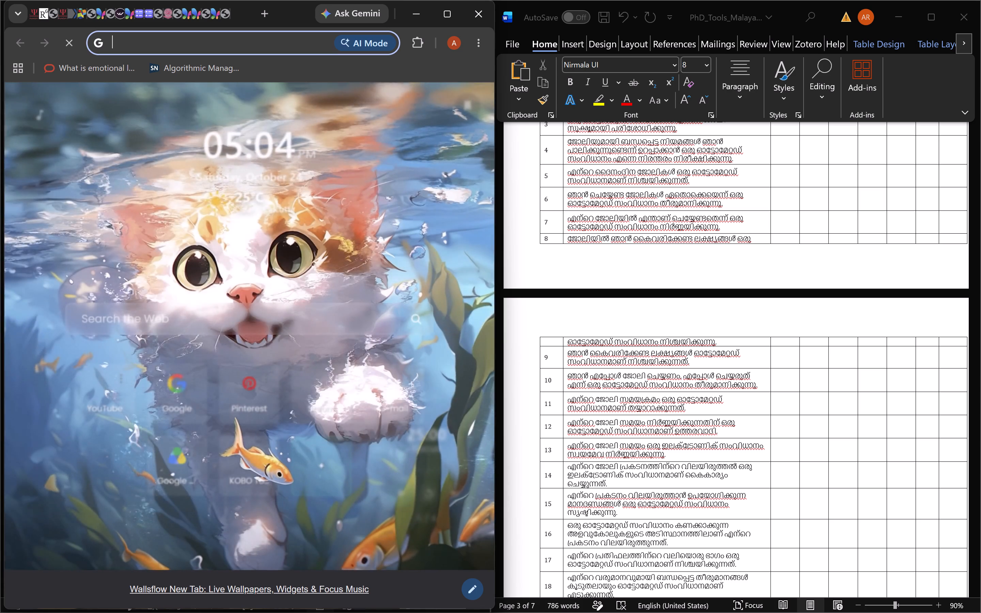
left_click(163, 309)
type("google")
key("space")
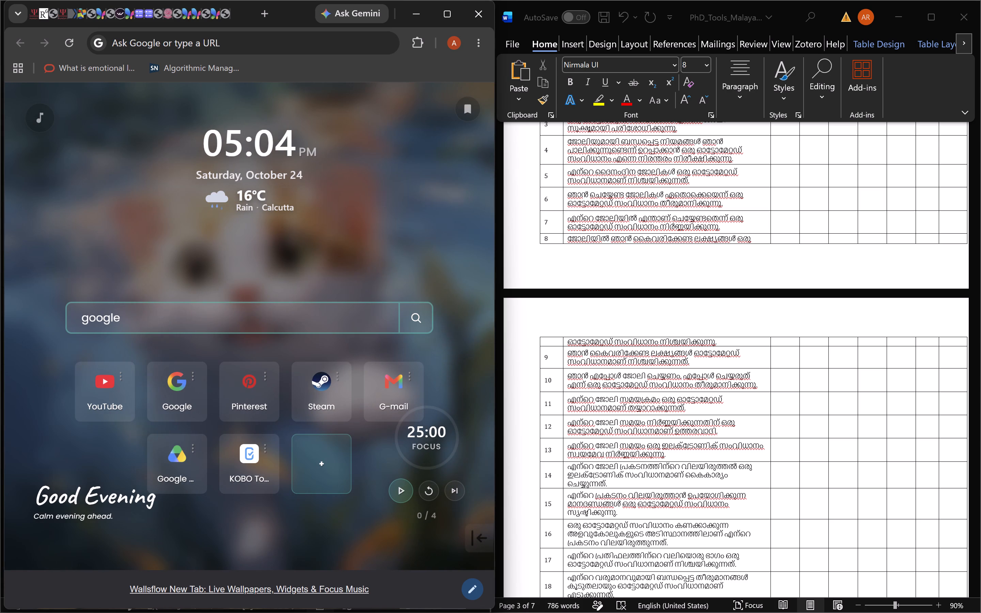
type("transal")
type("ate")
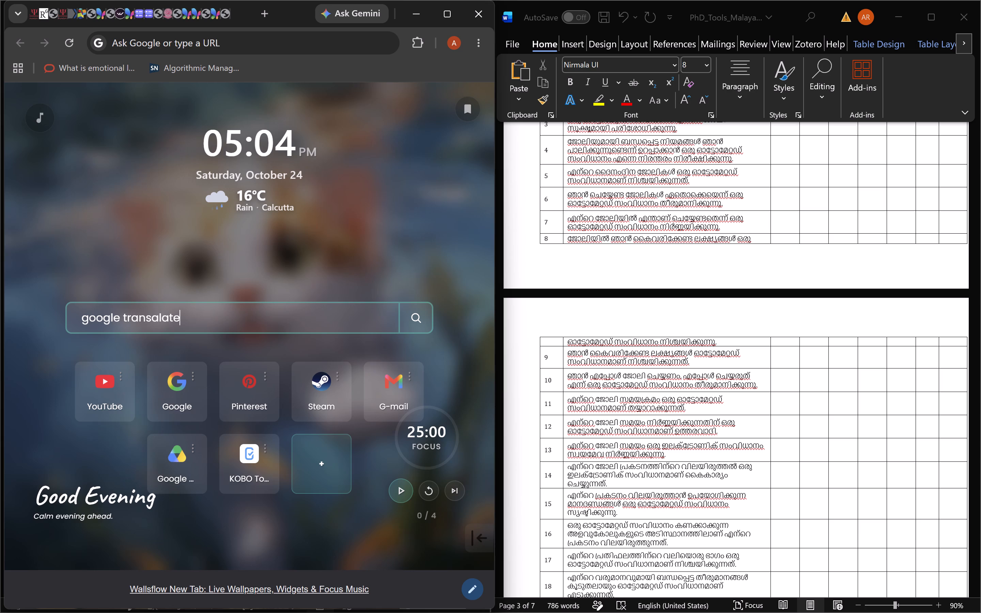
key("Return")
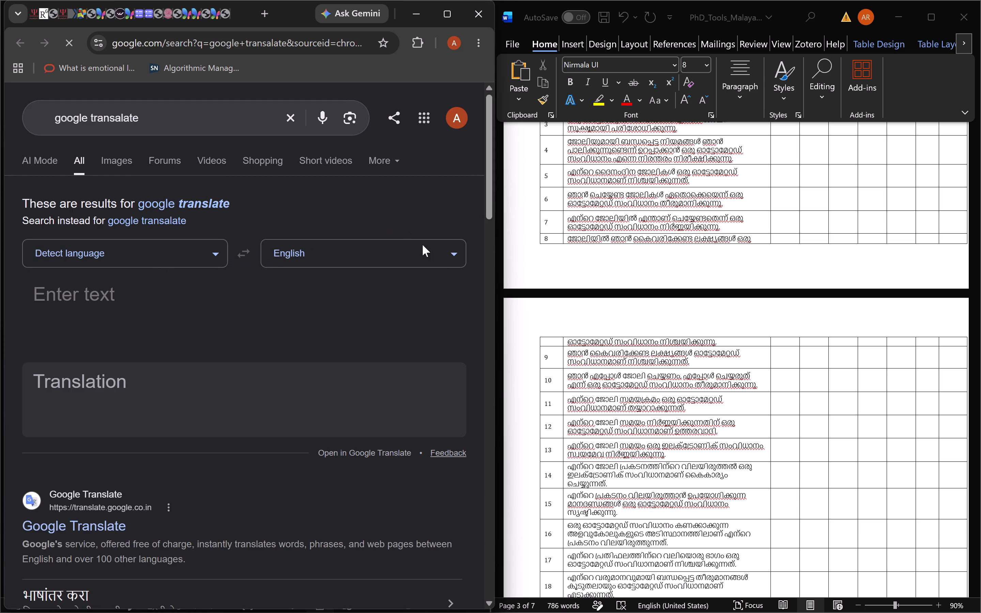
Set the translation's target language to Malayalam.
left_click(440, 254)
left_click_drag(329, 270, 462, 256)
left_click(462, 256)
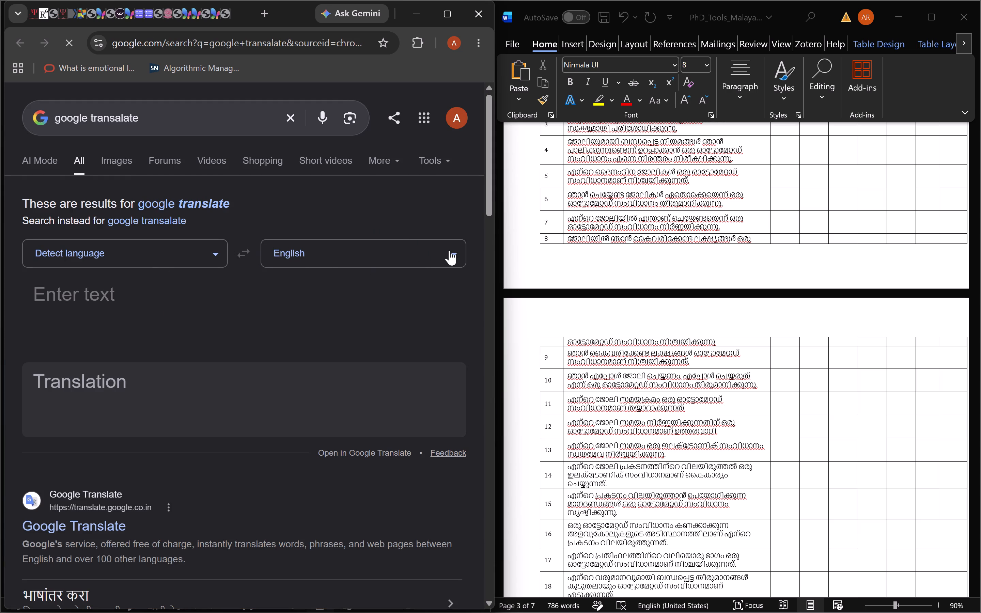
left_click(449, 250)
double_click(449, 250)
left_click(449, 250)
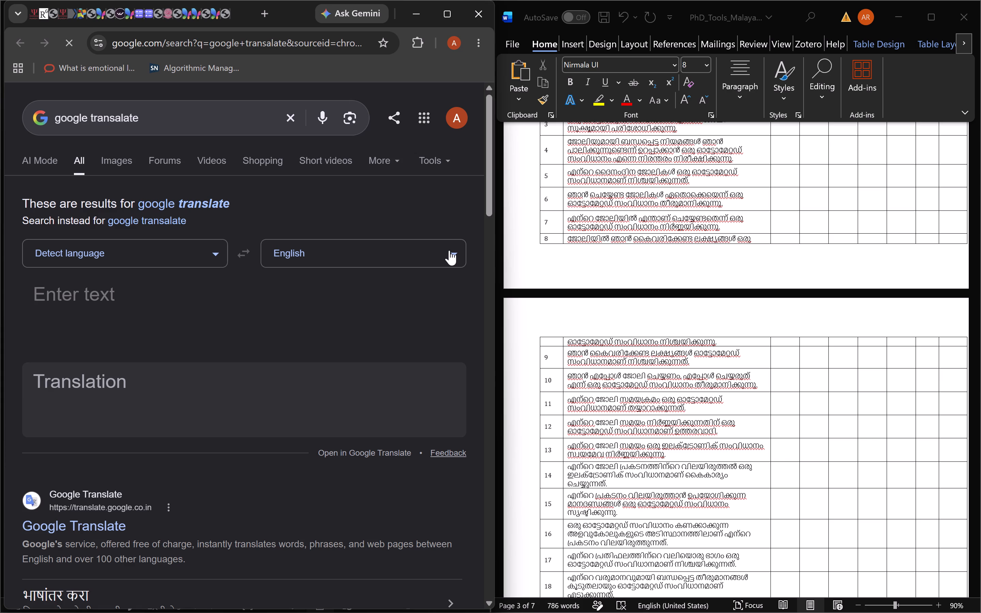
left_click(449, 250)
left_click(449, 250)
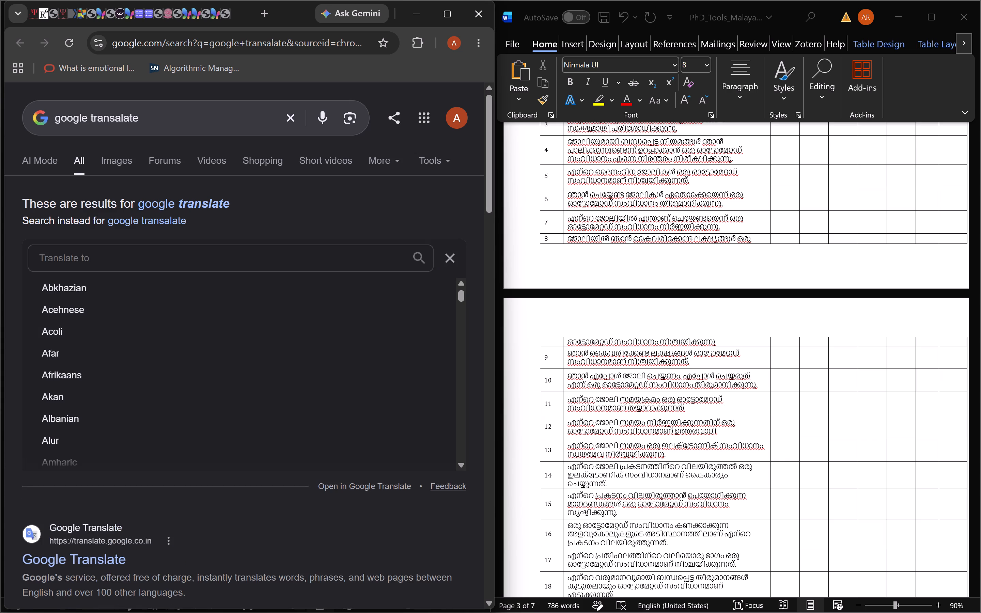
type("mala")
left_click(99, 356)
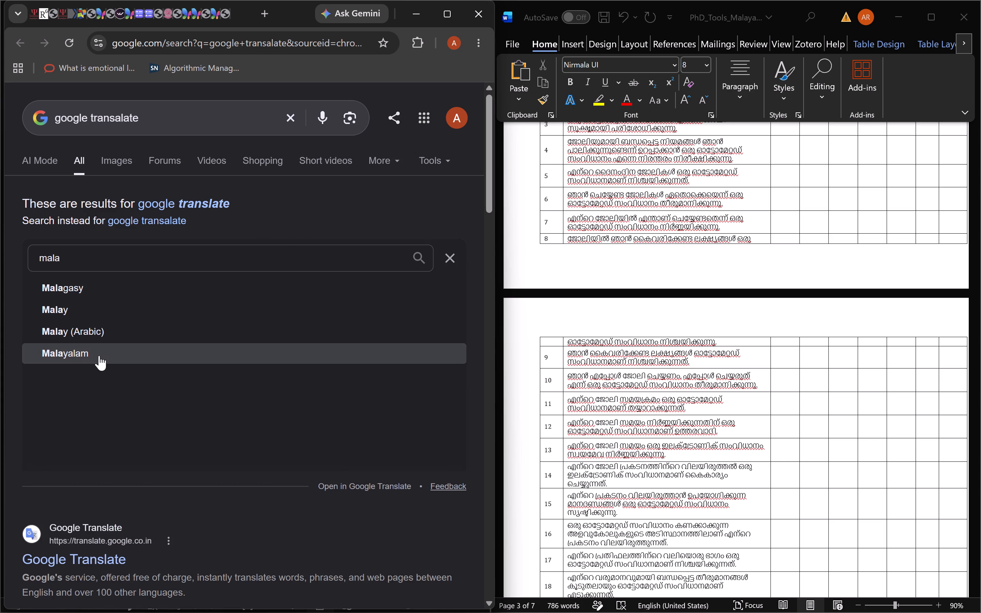
Translate the copied item 16 statement and copy its Malayalam translation.
left_click(360, 300)
key("ctrl+v")
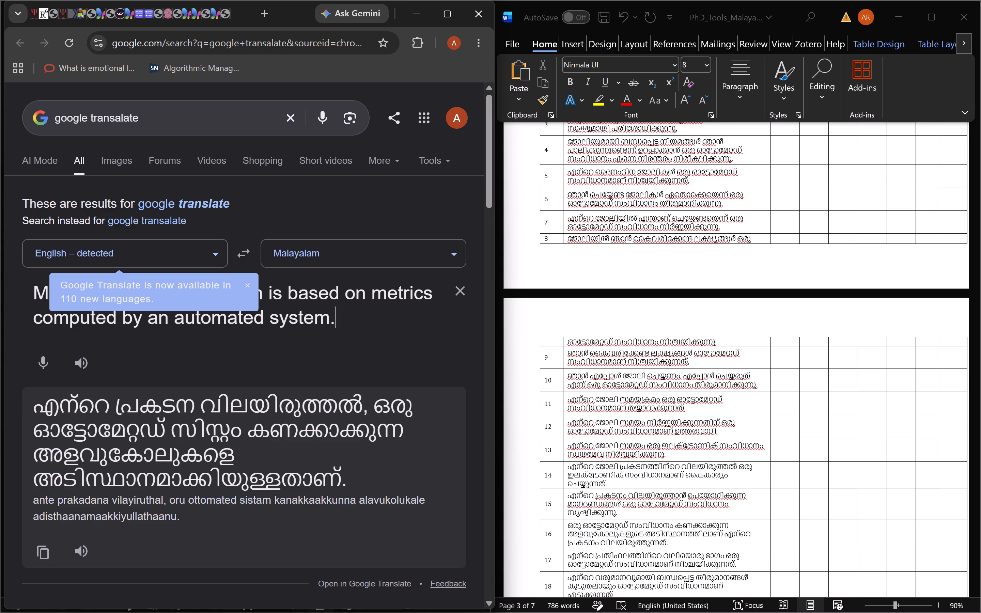
left_click(424, 11)
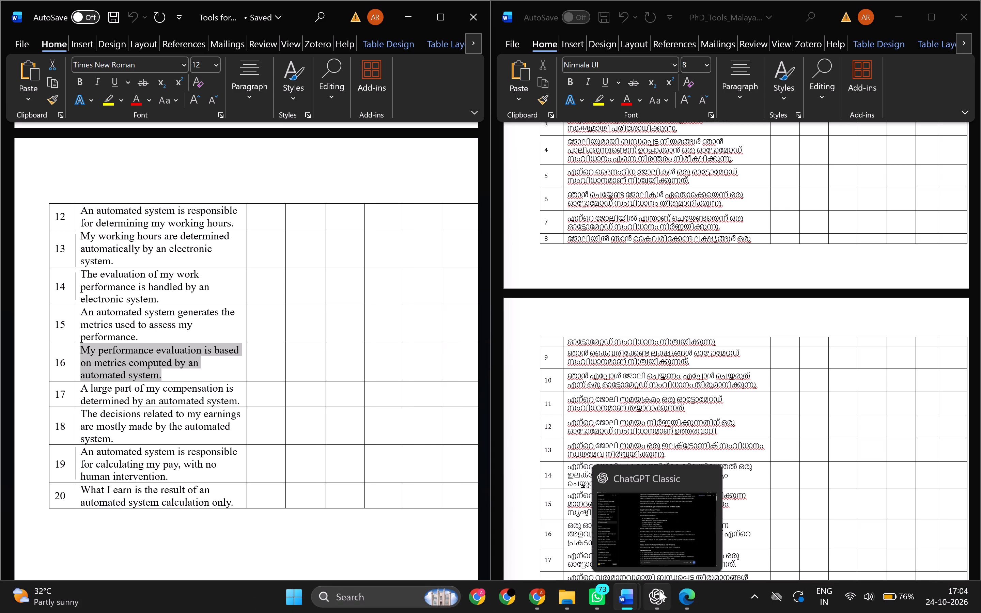
left_click(527, 594)
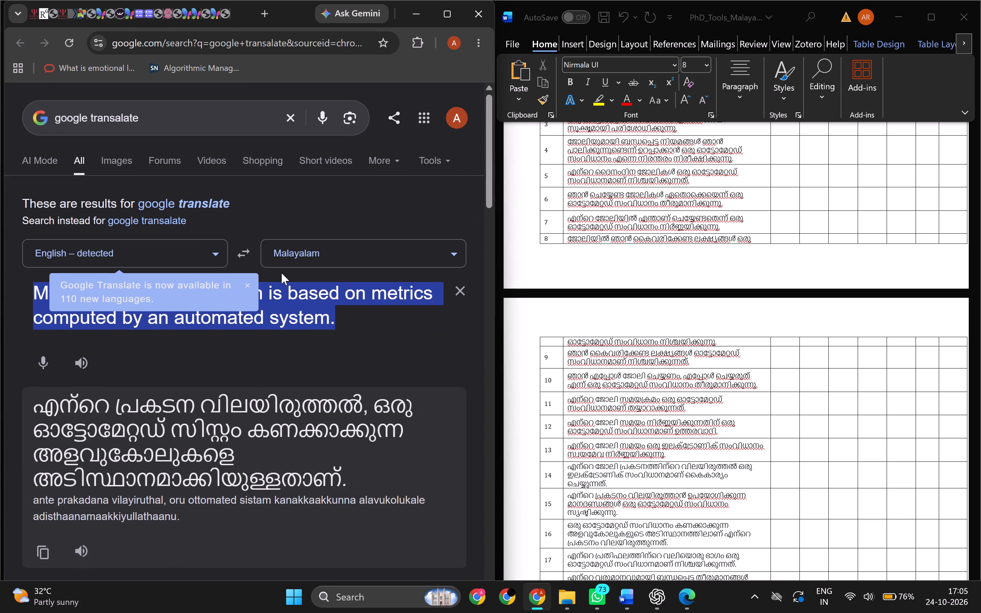
left_click(43, 550)
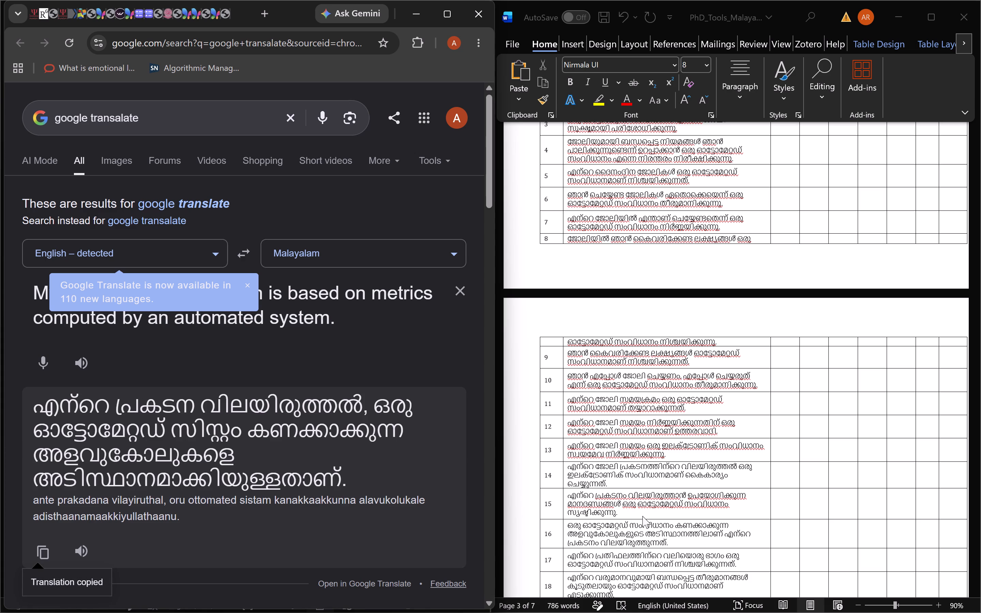
Replace the whole item 16 statement in the Malayalam Word questionnaire with the copied translation.
left_click(626, 512)
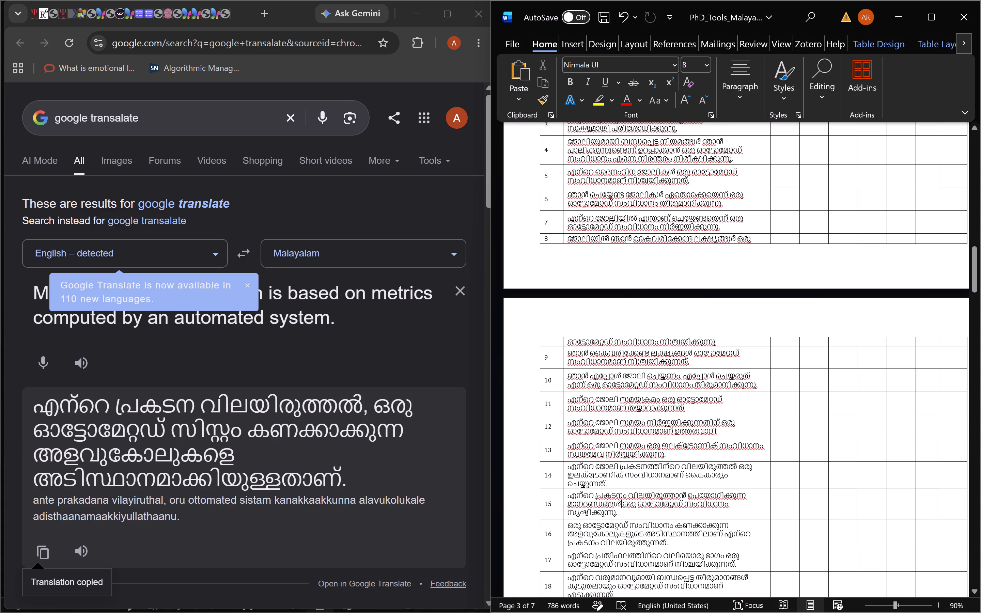
left_click_drag(622, 514, 593, 510)
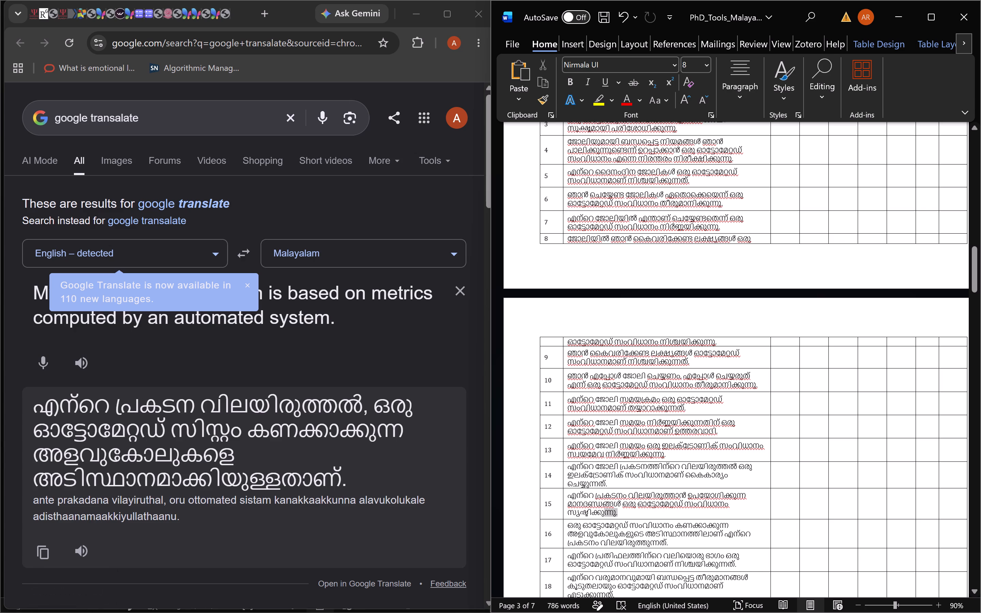
left_click_drag(593, 510, 653, 522)
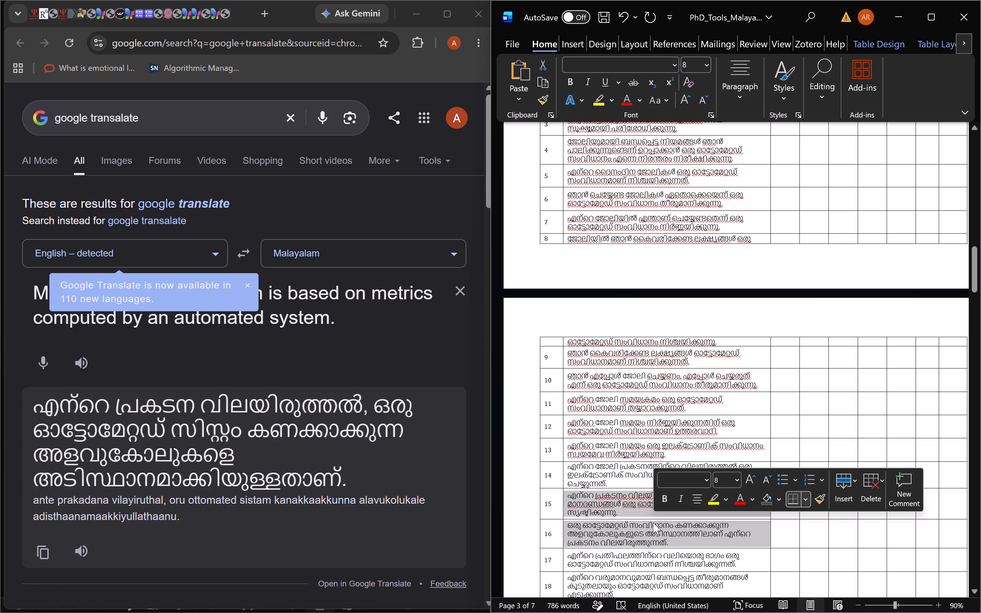
left_click(681, 539)
left_click_drag(681, 539, 652, 536)
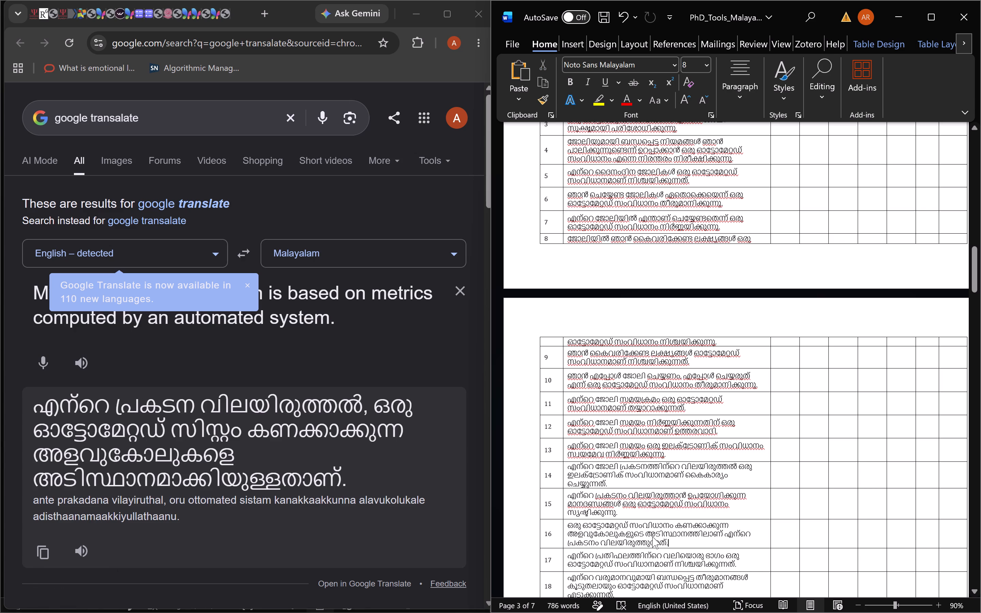
left_click_drag(652, 536, 573, 525)
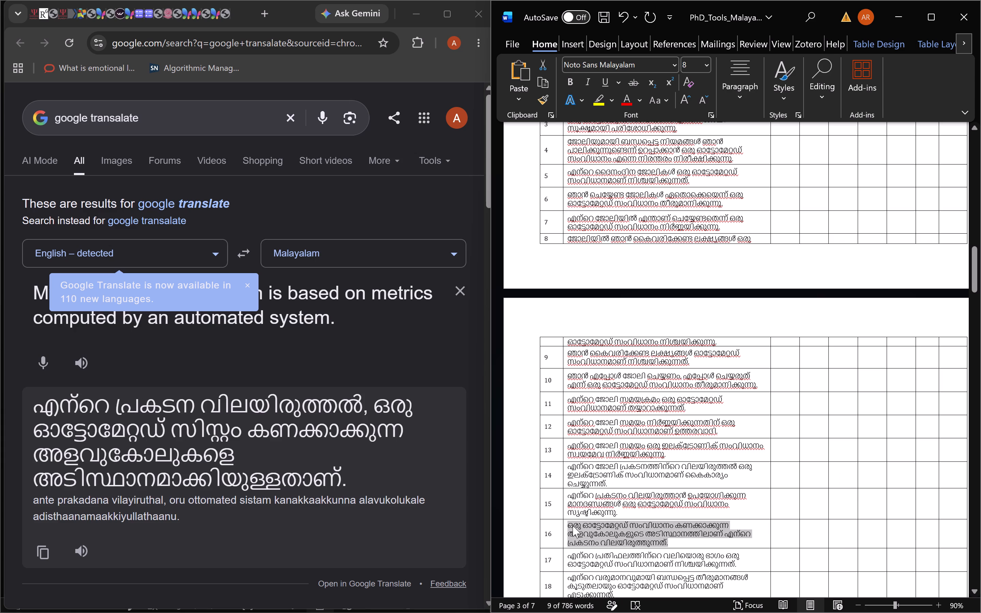
key("ctrl+v")
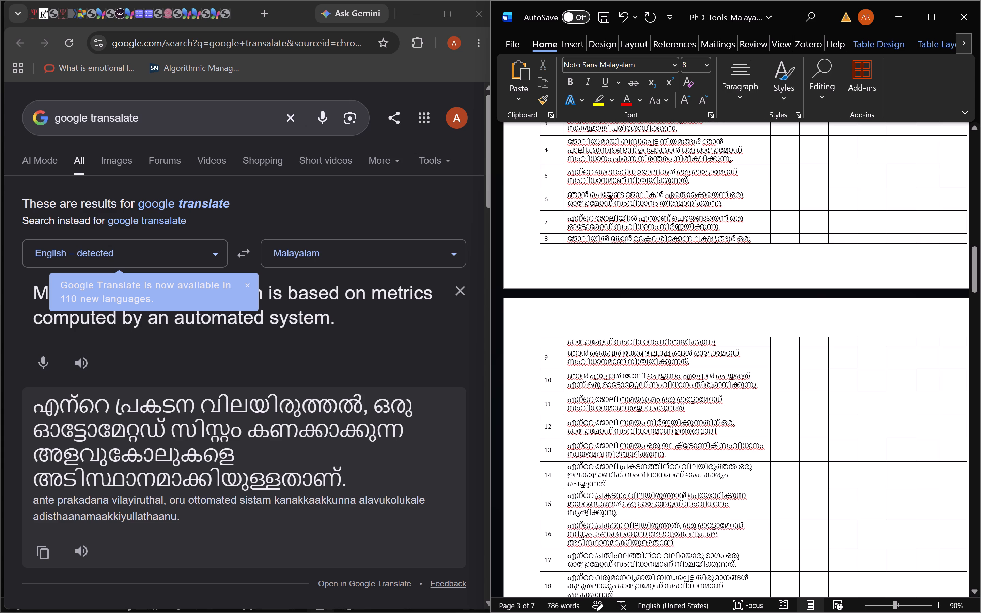
Move the opening phrase എന്റെ പ്രകടന വിലയിരുത്തൽ, to the end of the Malayalam item 16 statement, removing the full stop before it.
left_click_drag(681, 528, 578, 526)
key("ctrl+x")
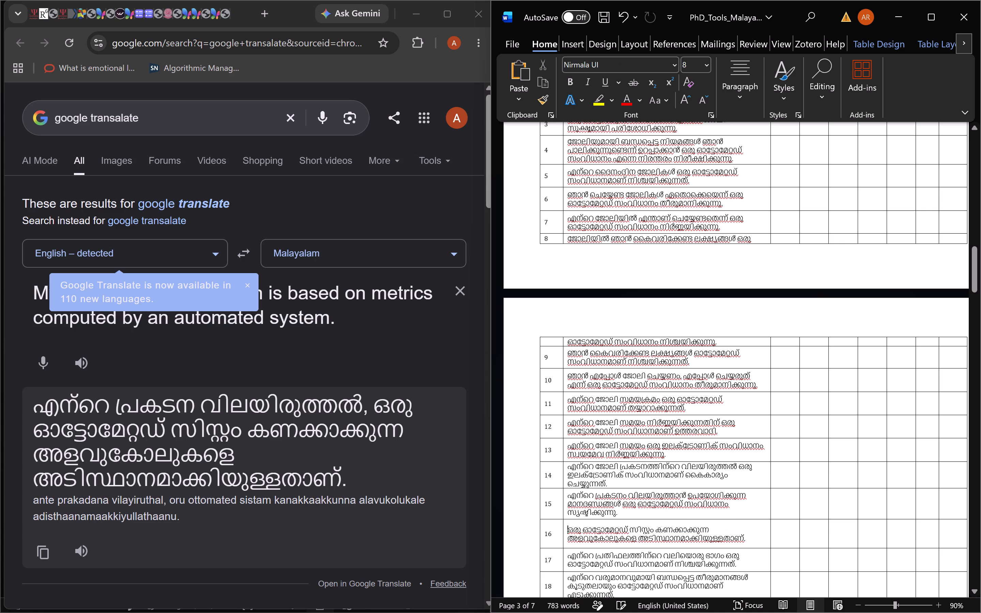
key("BackSpace")
key("BackSpace")
key("BackSpace")
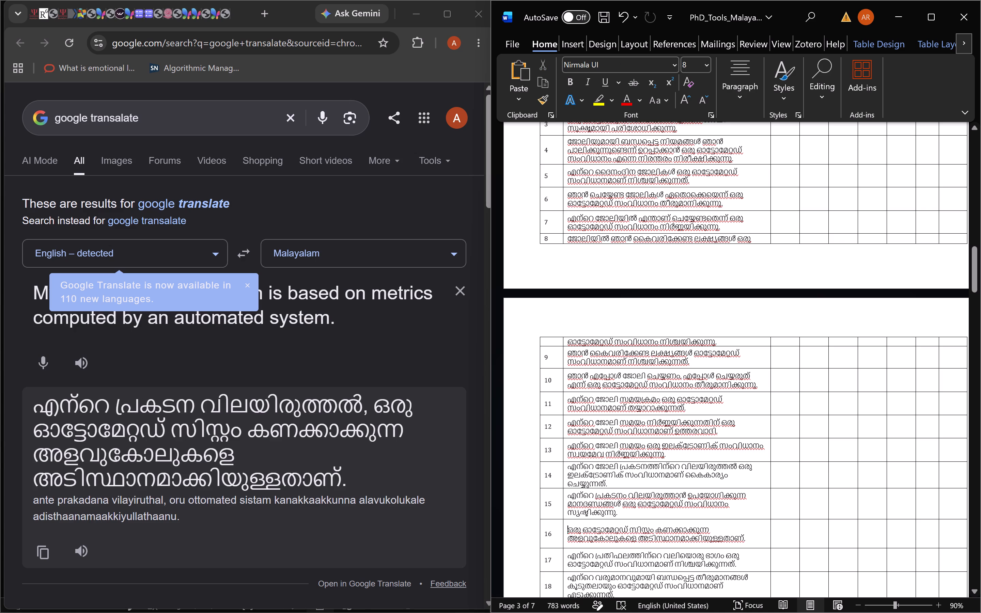
left_click(753, 537)
key("BackSpace")
key("space")
key("ctrl+v")
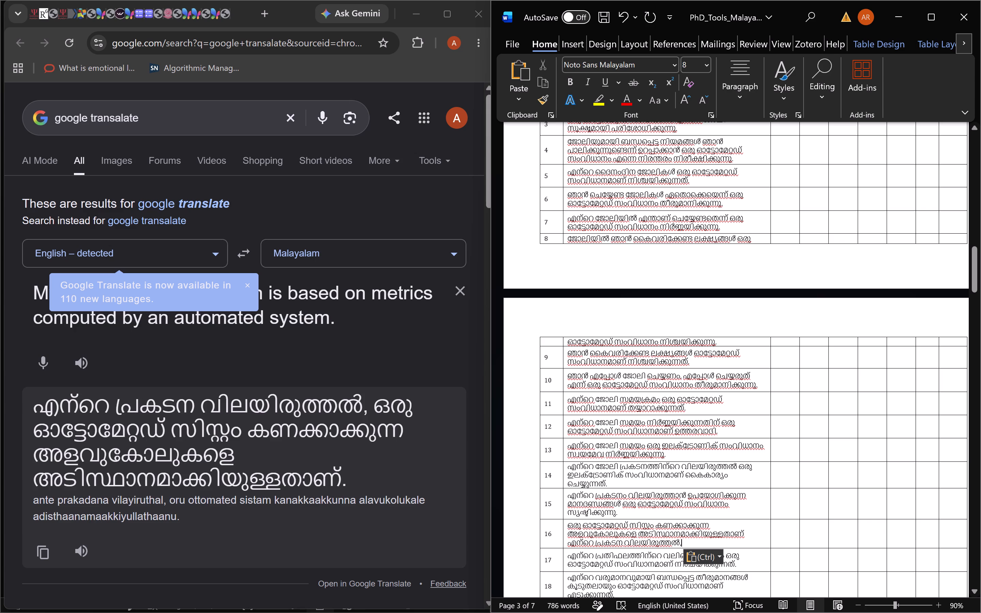
Replace the word അളവുകോലുകളെ in the Malayalam item 16 statement with മാനദണ്ഡങ്ങൾ copied from item 15.
left_click_drag(620, 502, 569, 504)
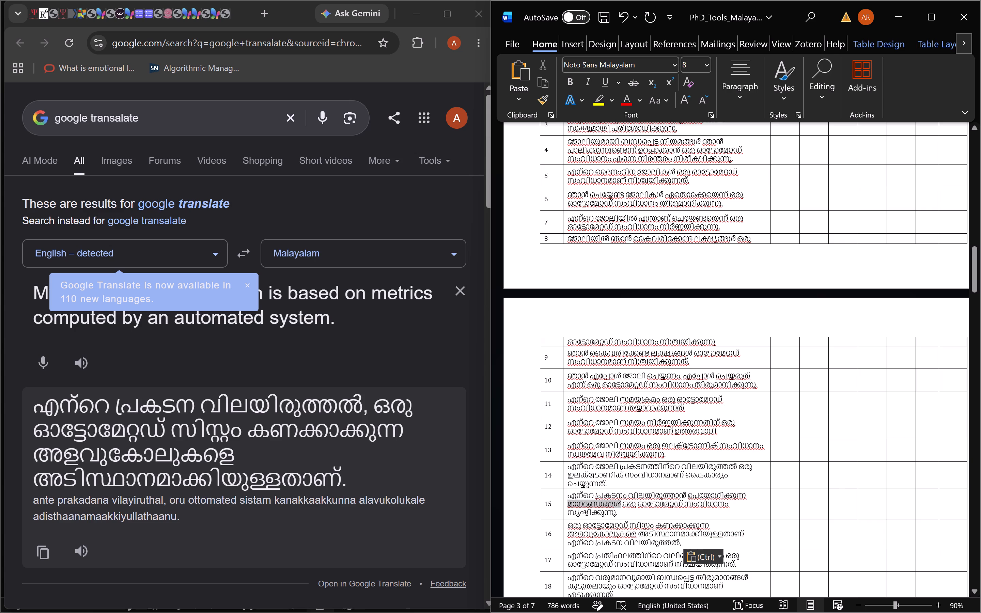
key("ctrl+c")
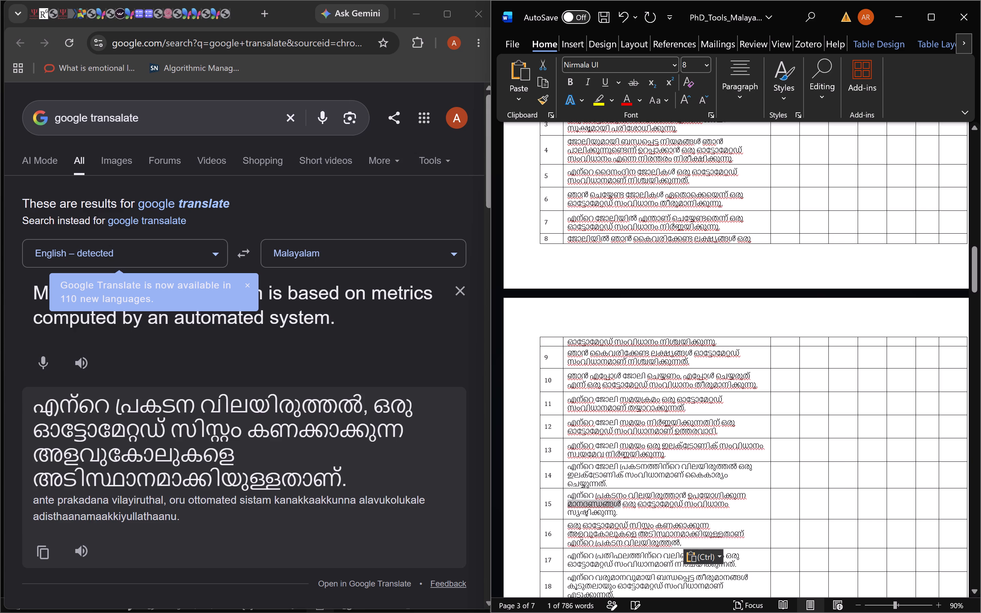
left_click_drag(635, 533, 621, 533)
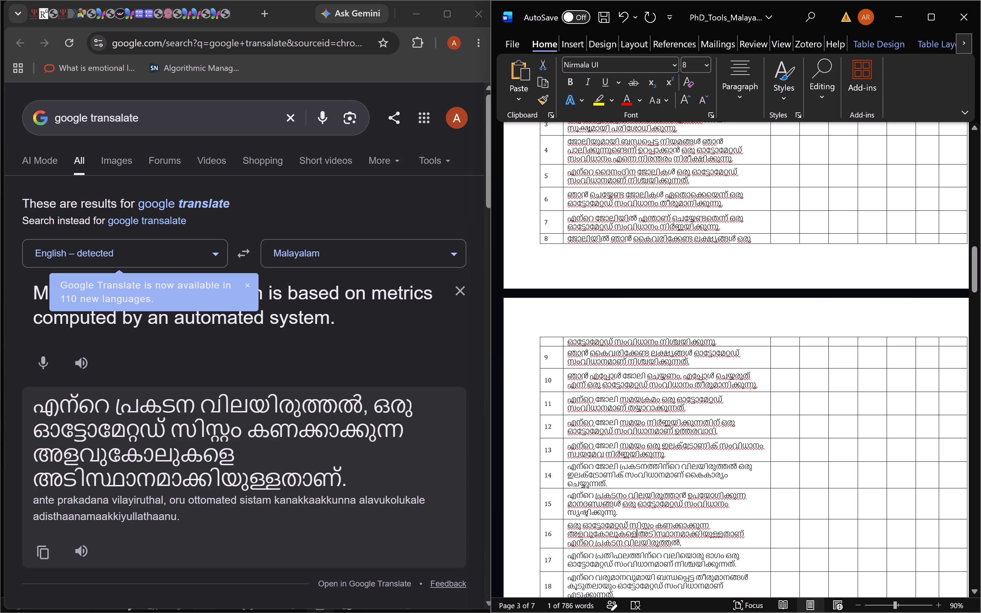
left_click_drag(621, 533, 568, 533)
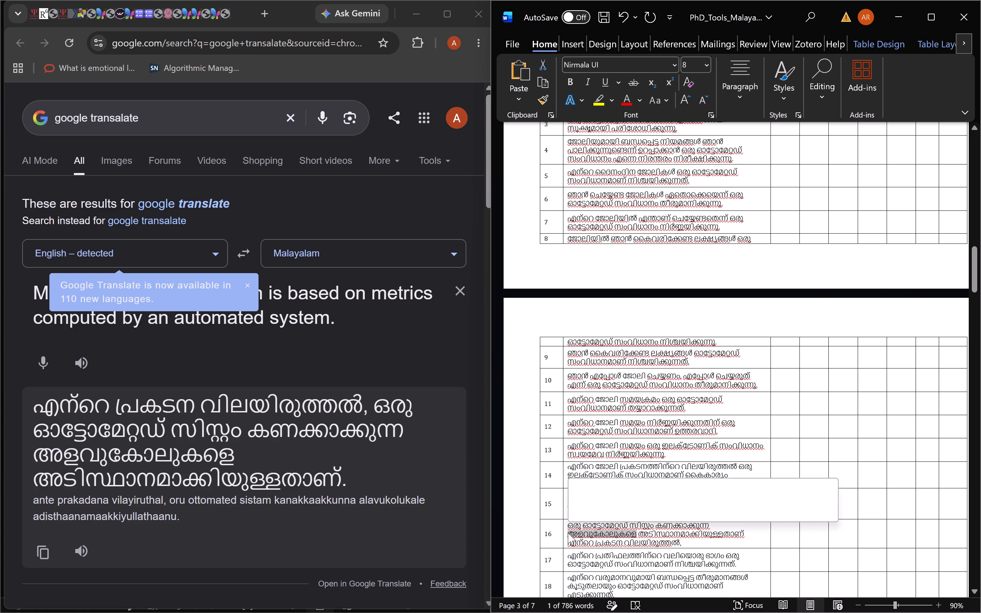
key("ctrl+v")
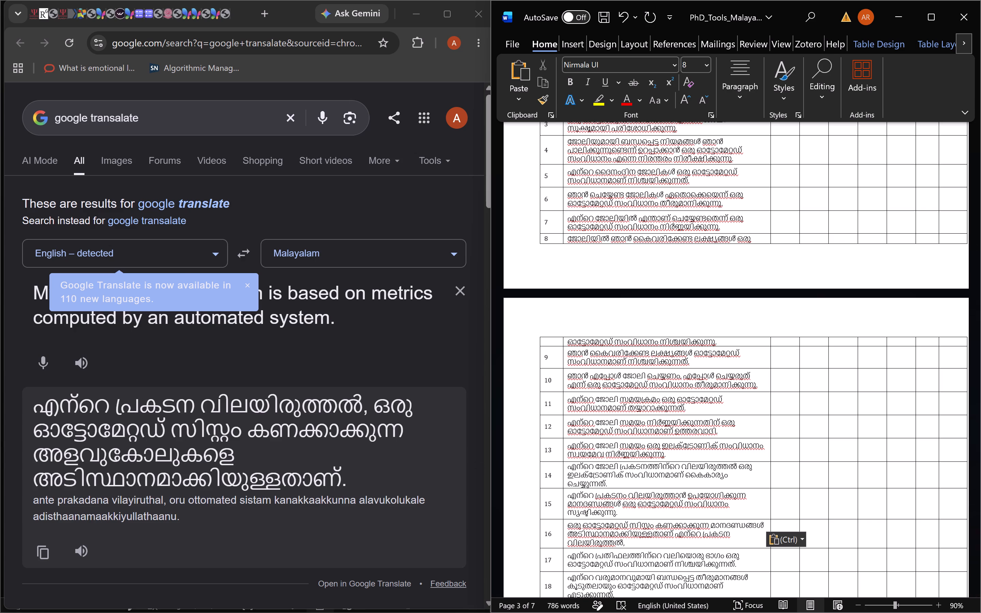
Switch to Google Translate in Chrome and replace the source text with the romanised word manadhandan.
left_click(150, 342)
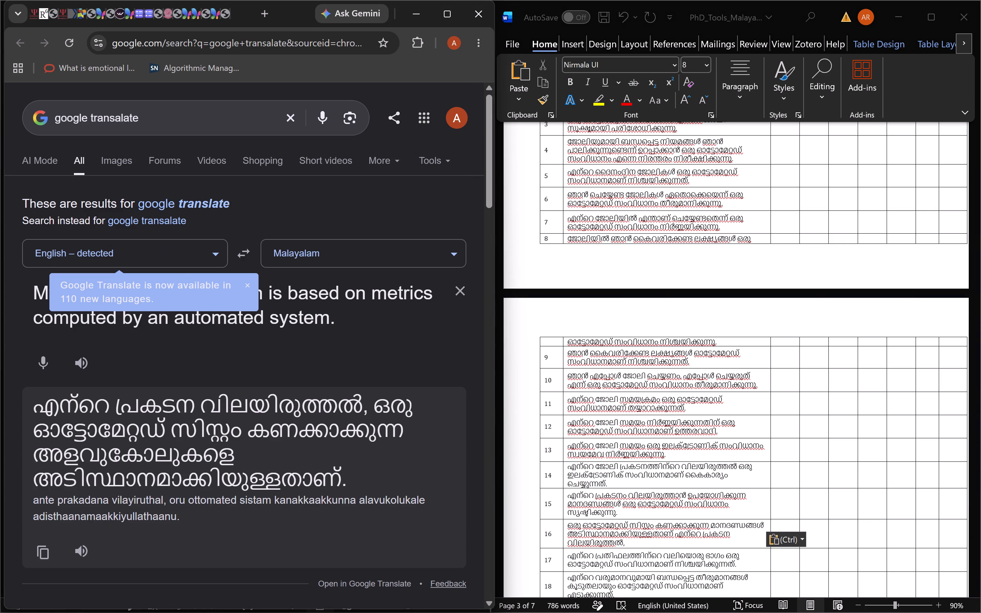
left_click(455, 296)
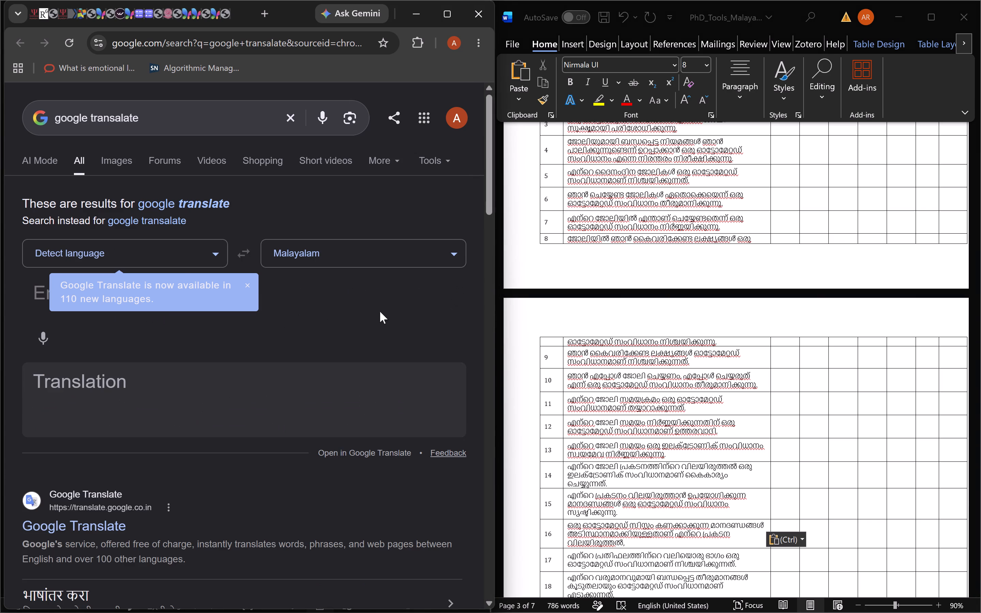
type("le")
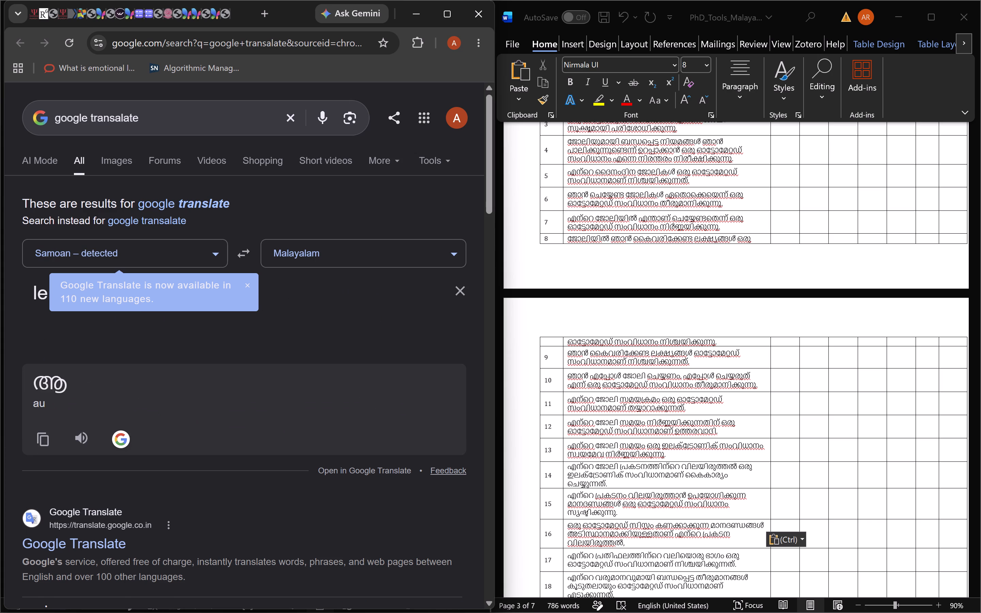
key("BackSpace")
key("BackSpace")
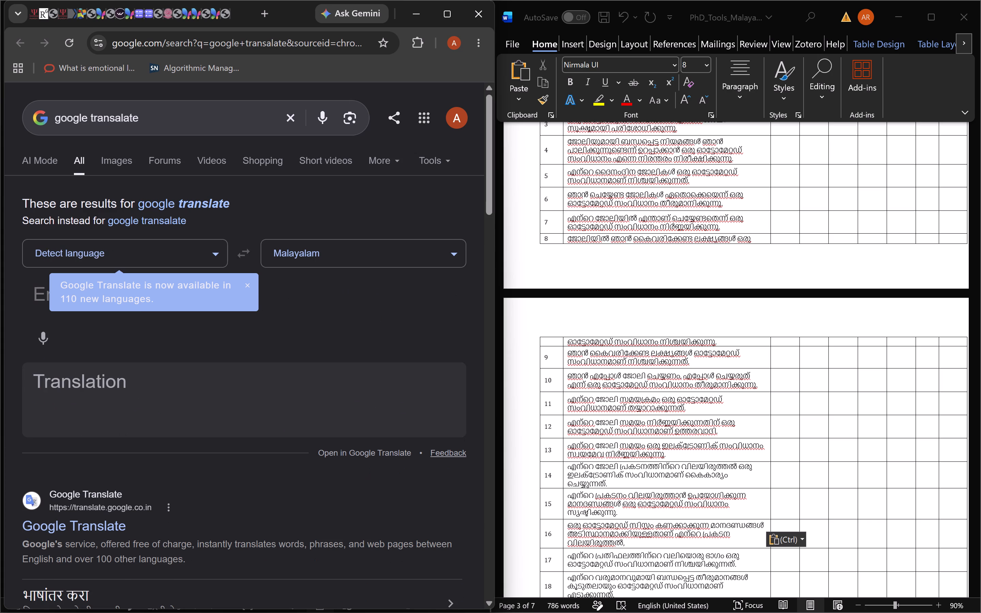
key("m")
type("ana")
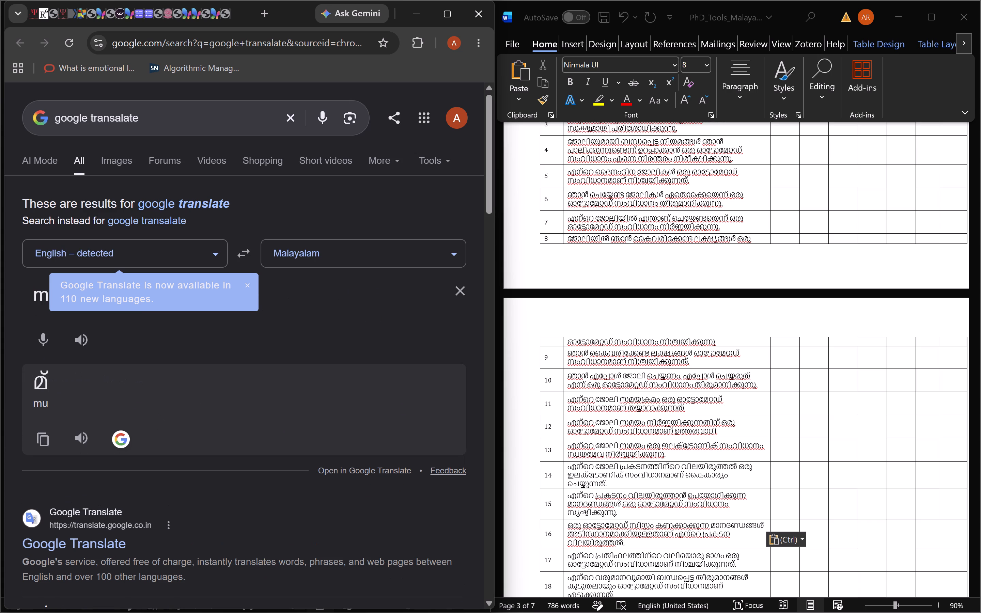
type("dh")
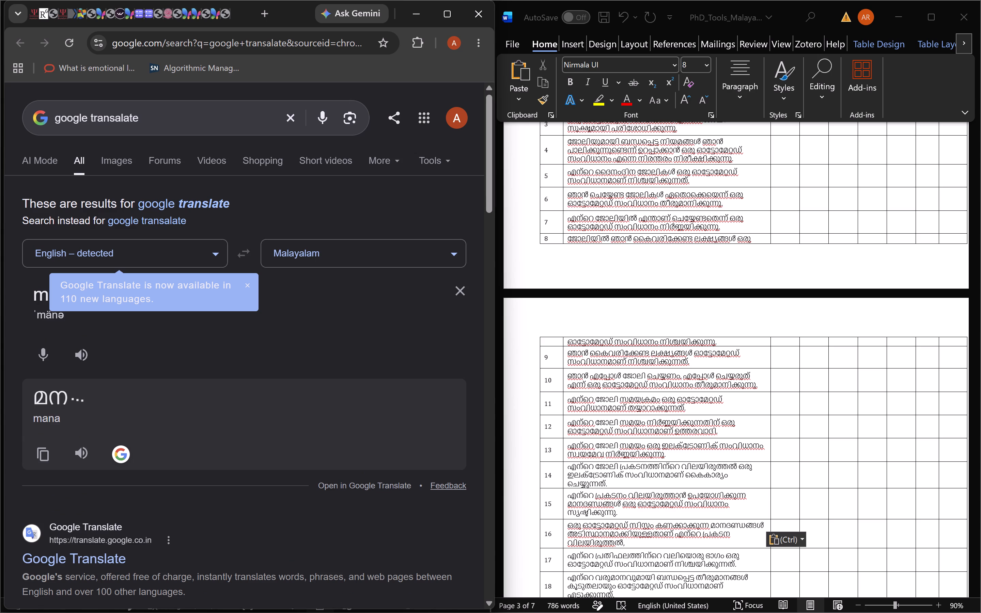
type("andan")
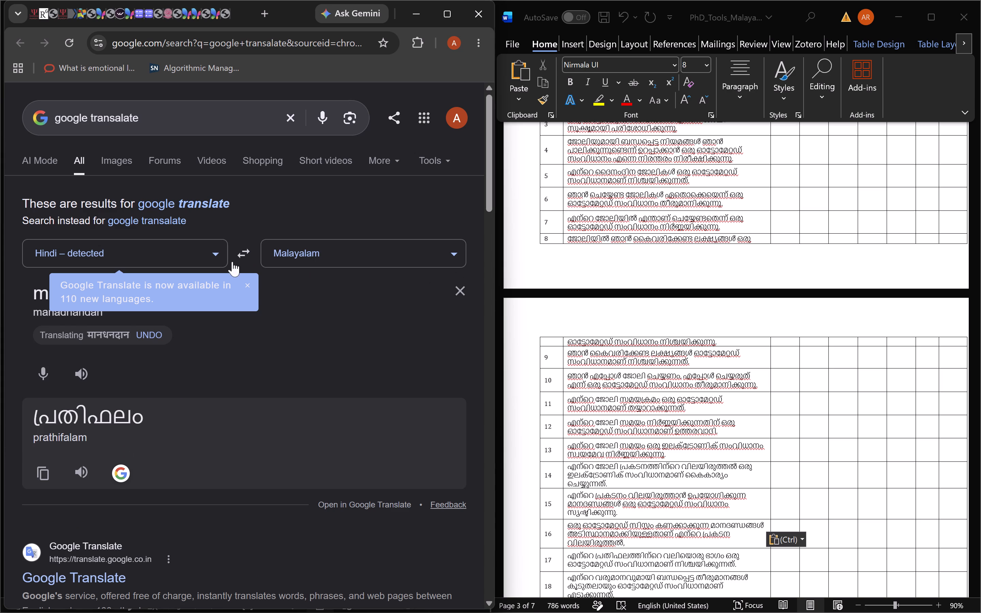
Dismiss the new-languages notice and re-enter the source text as manadhandangale to get the word's inflected form in Malayalam script.
left_click(251, 282)
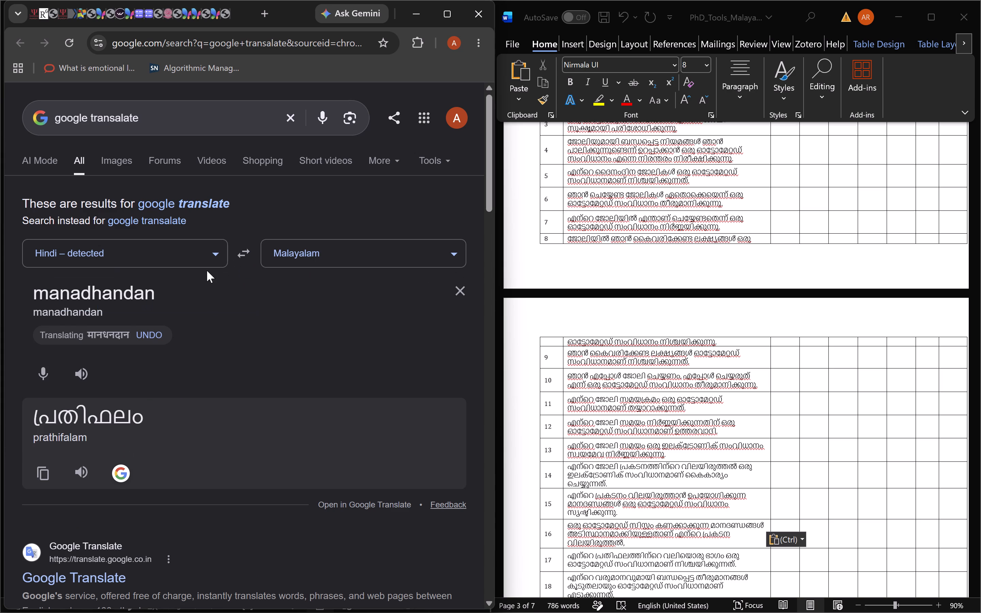
left_click(190, 294)
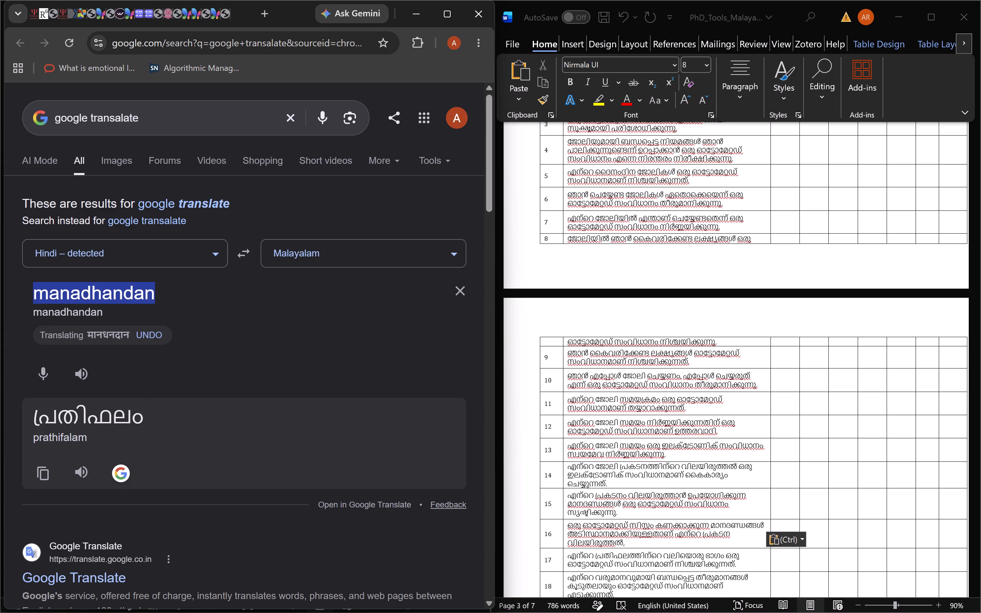
key("BackSpace")
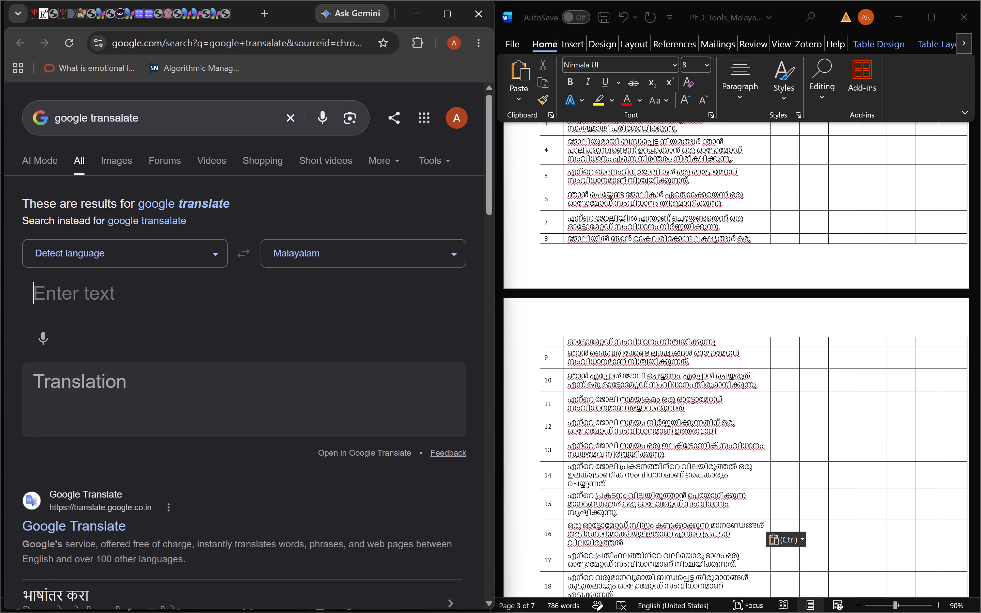
type("manadhandan")
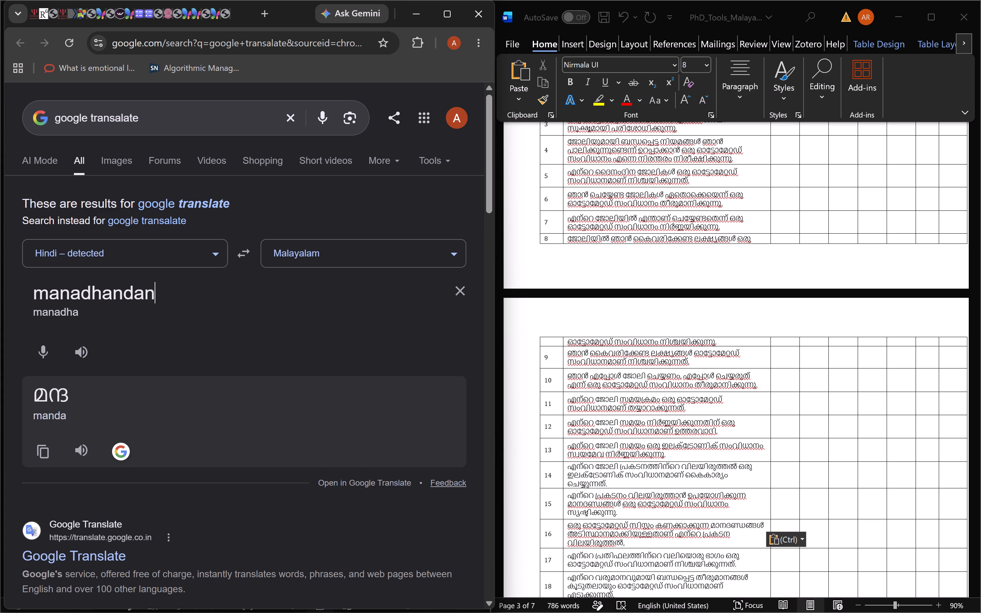
type("gale")
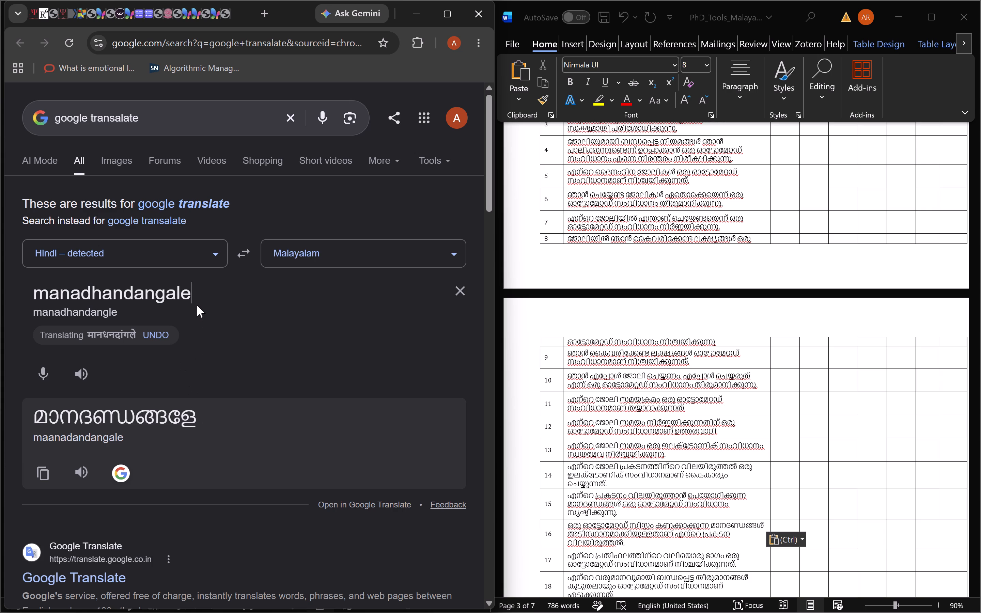
key("BackSpace")
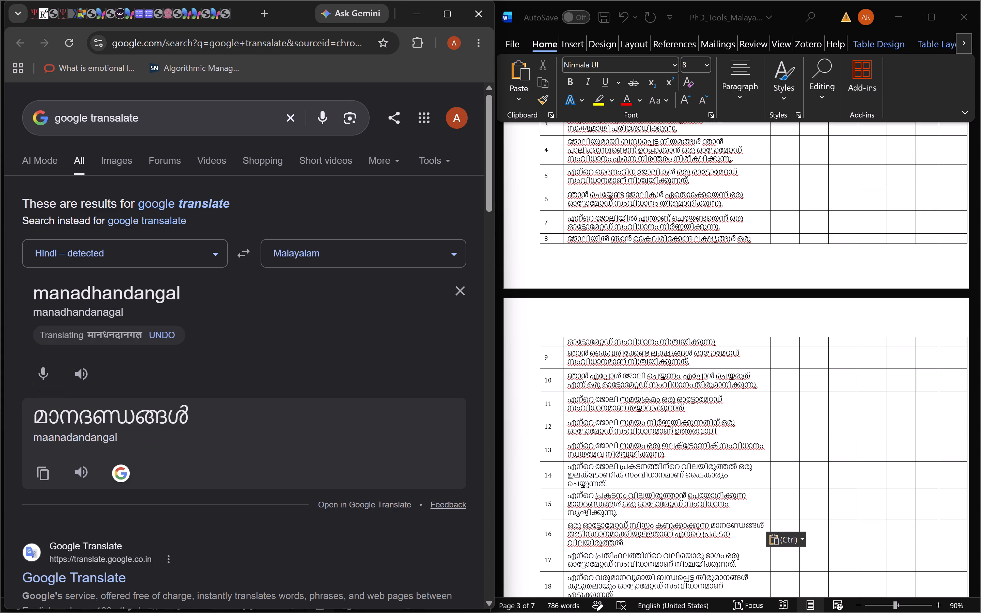
type("e.")
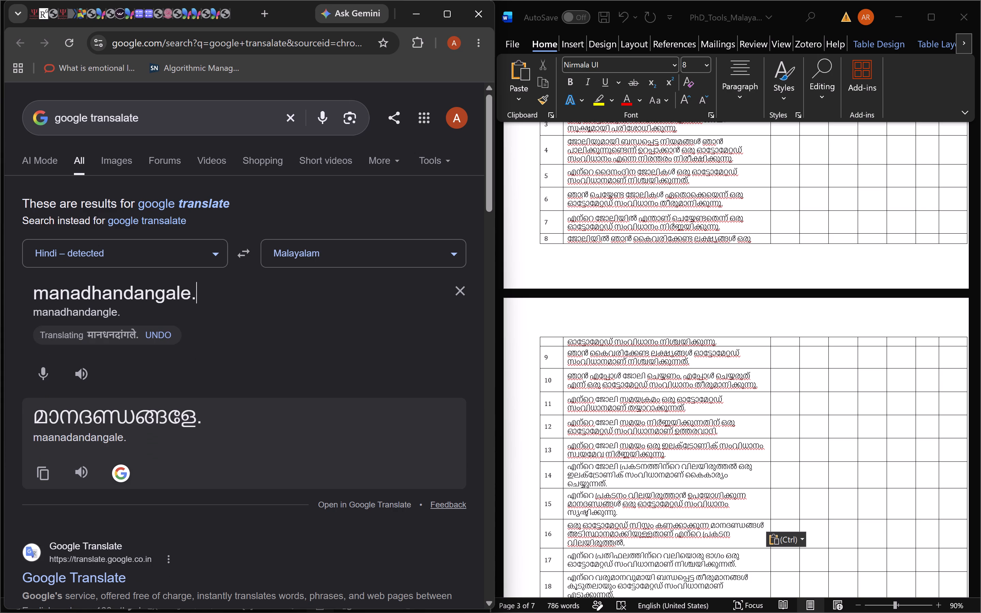
key("BackSpace")
key("e")
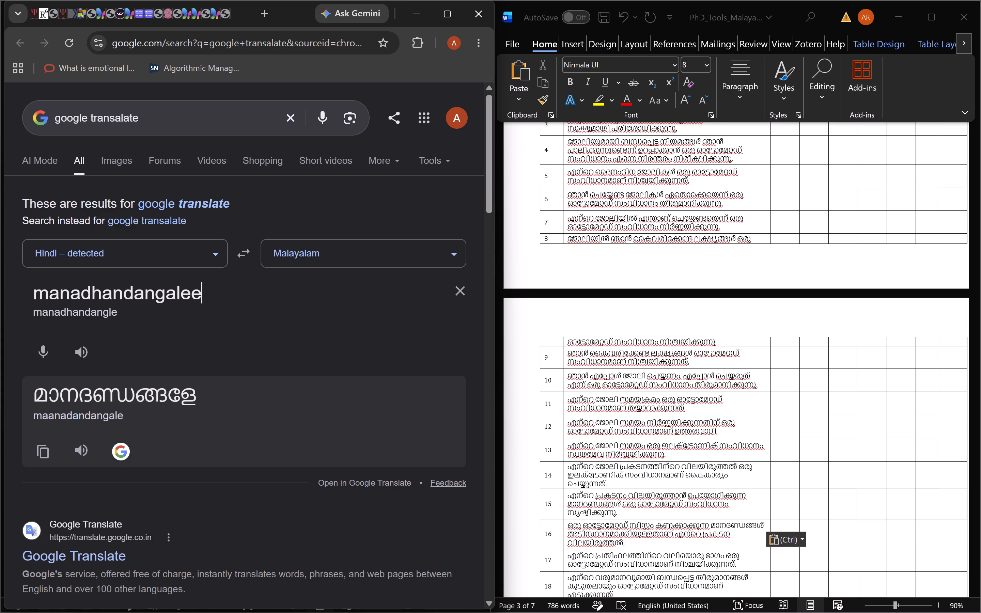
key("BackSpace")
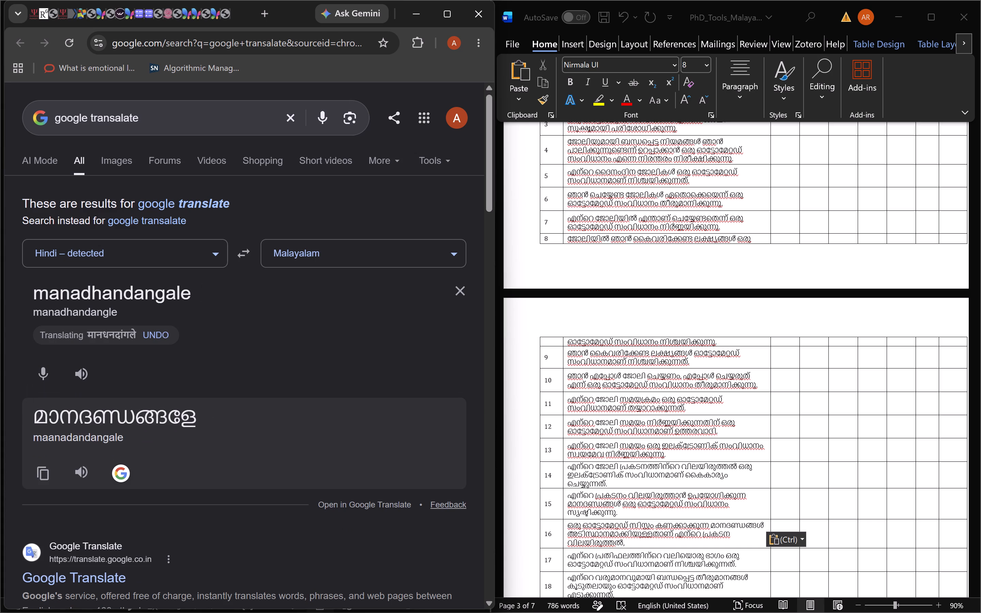
Clear the word manadhandangale from the Google Translate source text and minimise the Chrome window.
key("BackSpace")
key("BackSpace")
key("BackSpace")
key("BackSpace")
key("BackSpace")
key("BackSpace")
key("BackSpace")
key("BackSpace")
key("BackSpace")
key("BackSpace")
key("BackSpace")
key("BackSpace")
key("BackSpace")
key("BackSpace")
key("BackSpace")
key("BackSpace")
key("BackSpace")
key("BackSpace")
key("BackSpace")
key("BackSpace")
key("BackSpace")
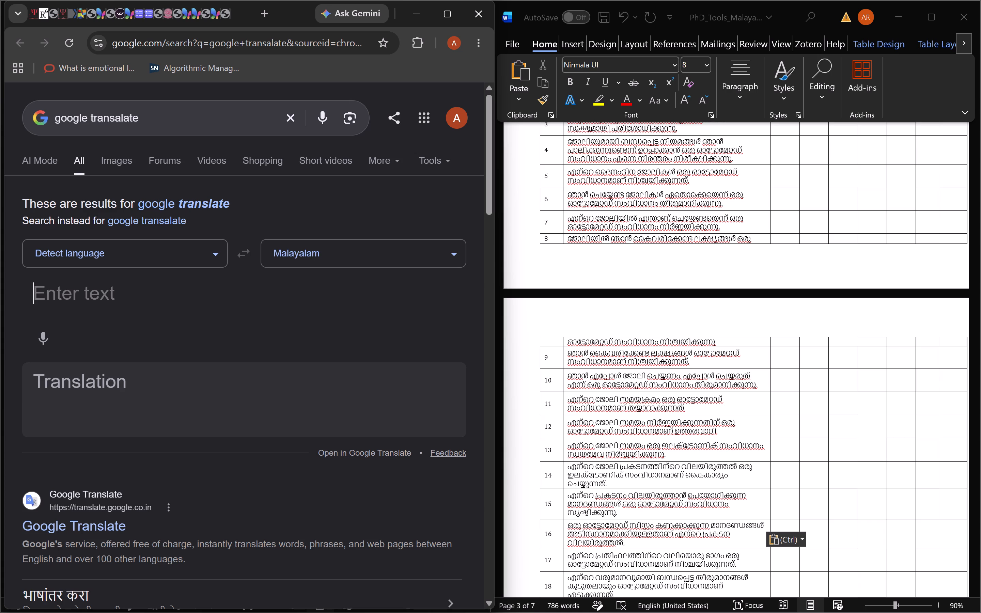
left_click(414, 3)
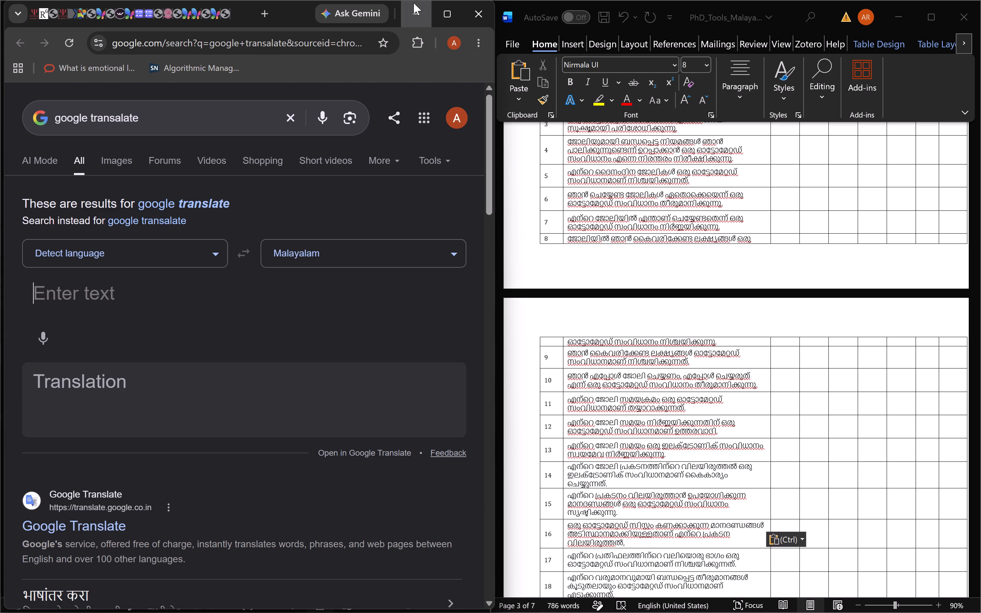
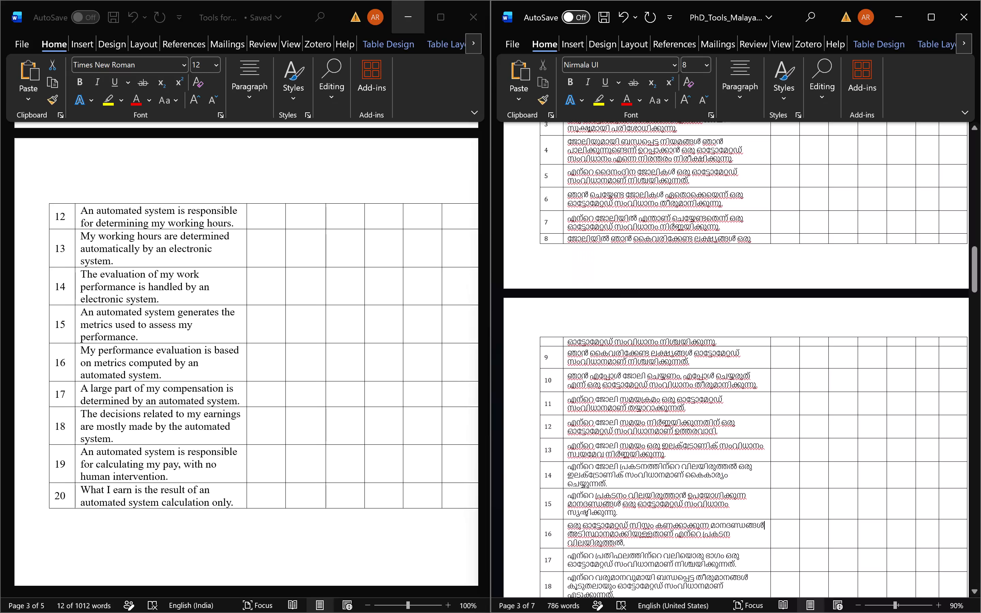
Replace the word മാനദണ്ഡങ്ങൾ in the Malayalam item 16 statement with the copied inflected form മാനദണ്ഡങ്ങളെ, followed by a space.
key("shift+Left")
key("shift+Left")
key("shift+Left")
key("shift+Left")
key("shift+Left")
key("shift+Left")
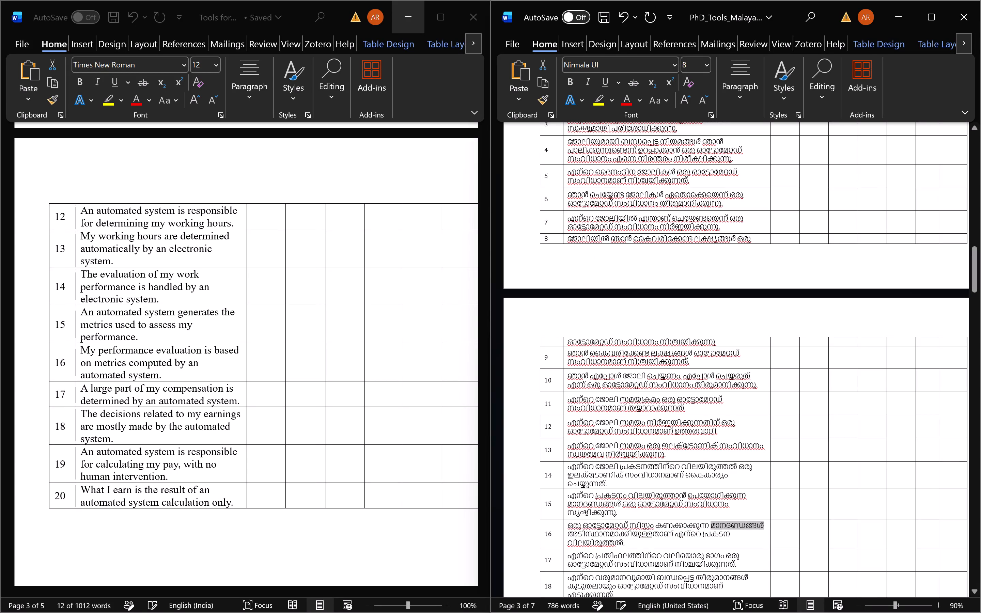
key("ctrl+v")
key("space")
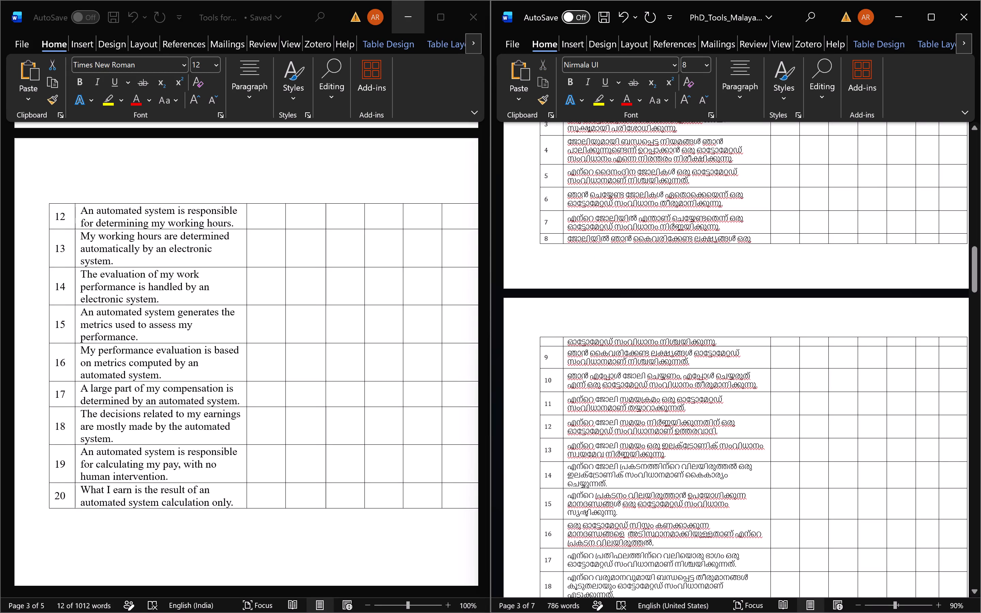
Save the Malayalam questionnaire document.
scroll(675, 506, "down", 2)
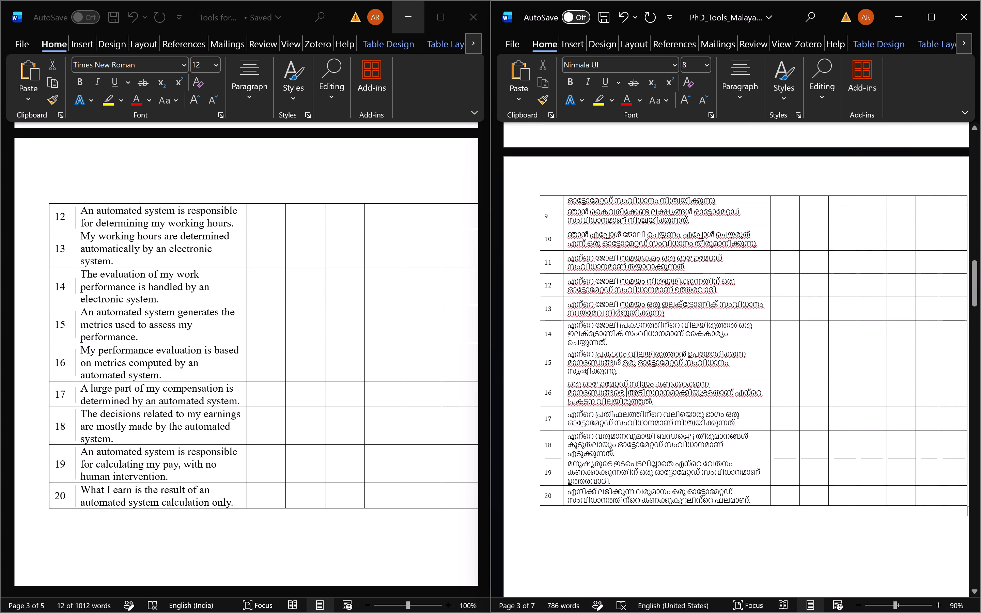
key("ctrl+s")
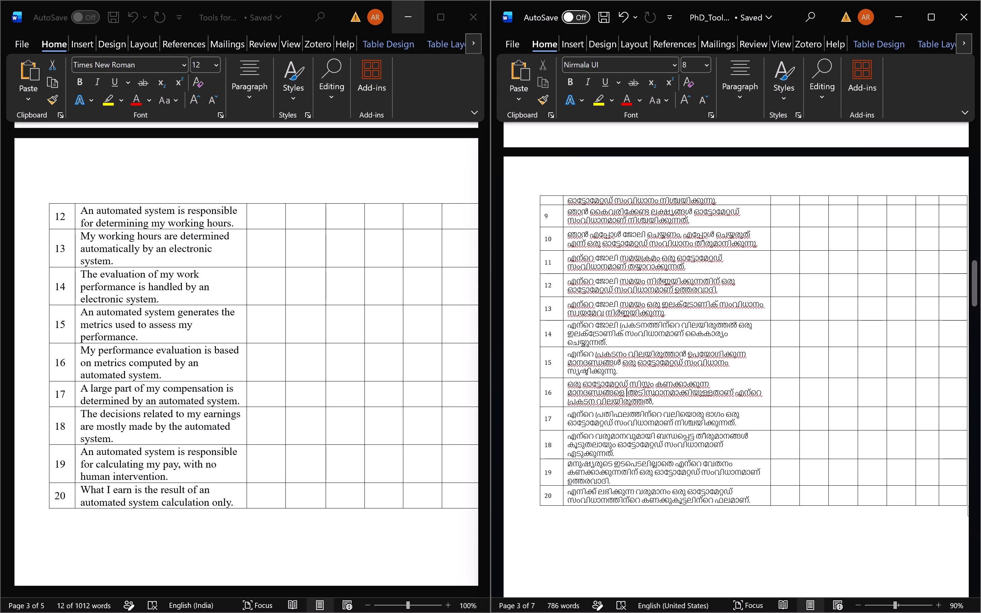
Insert a comma after the word ഇടപെടലില്ലാതെ in the Malayalam item 19 statement.
left_click(678, 462)
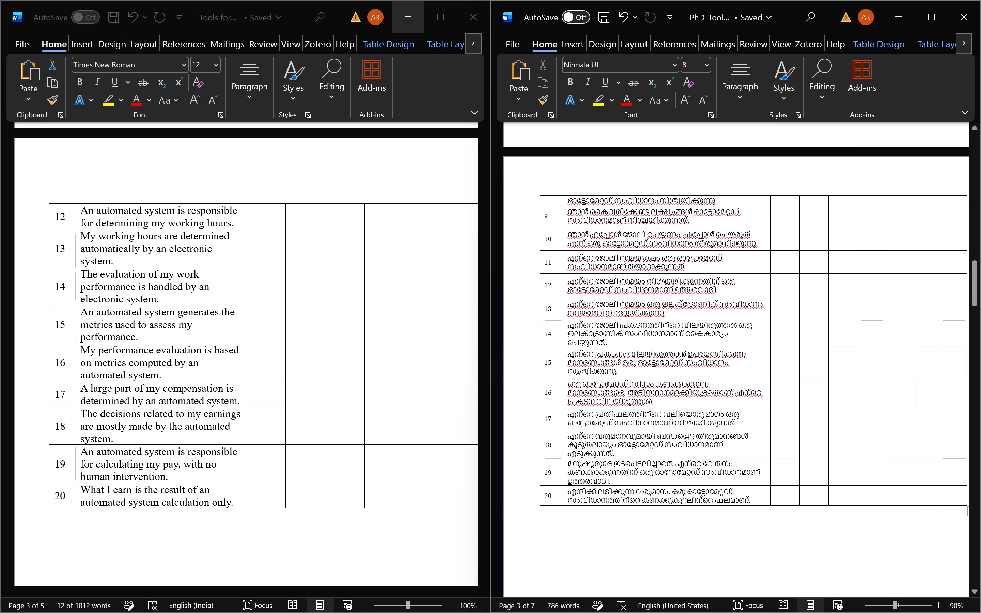
key("Left")
key("comma")
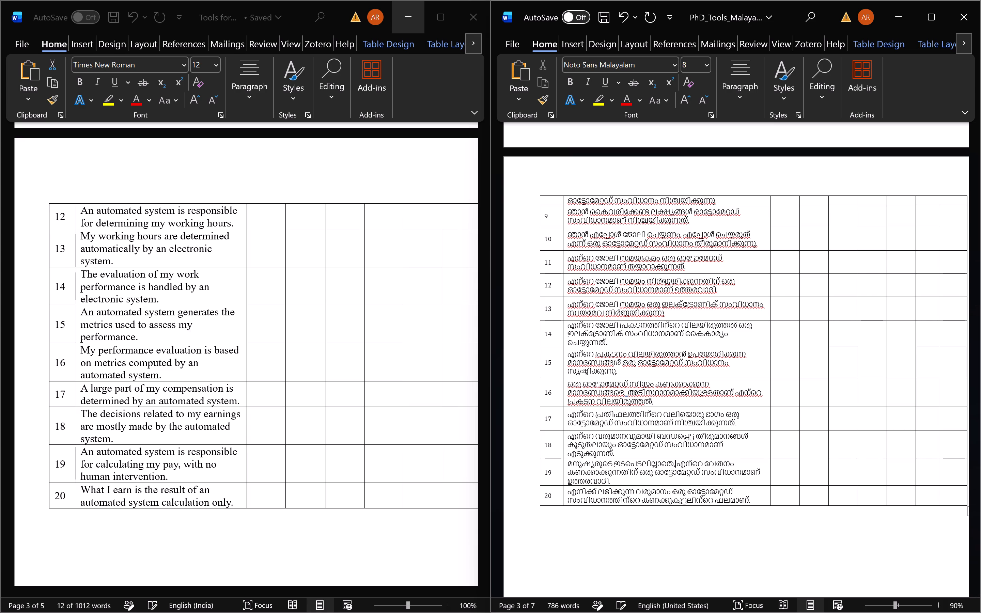
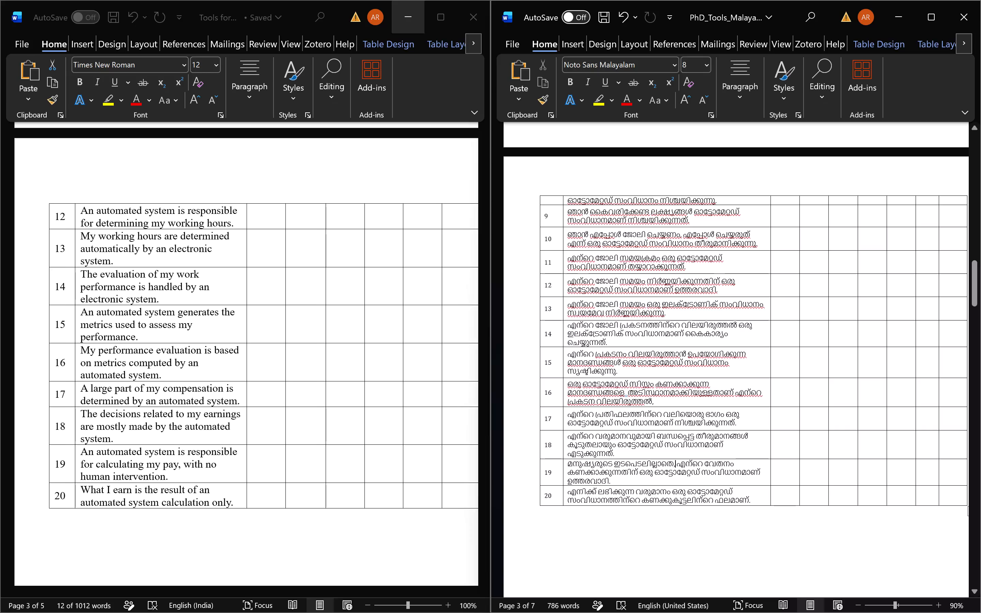
Save the Malayalam questionnaire document with the edits made to the items.
key("ctrl+s")
Review Section C of the Malayalam document, the State Emotional Labour Scale, including its description and first items.
scroll(799, 387, "down", 7)
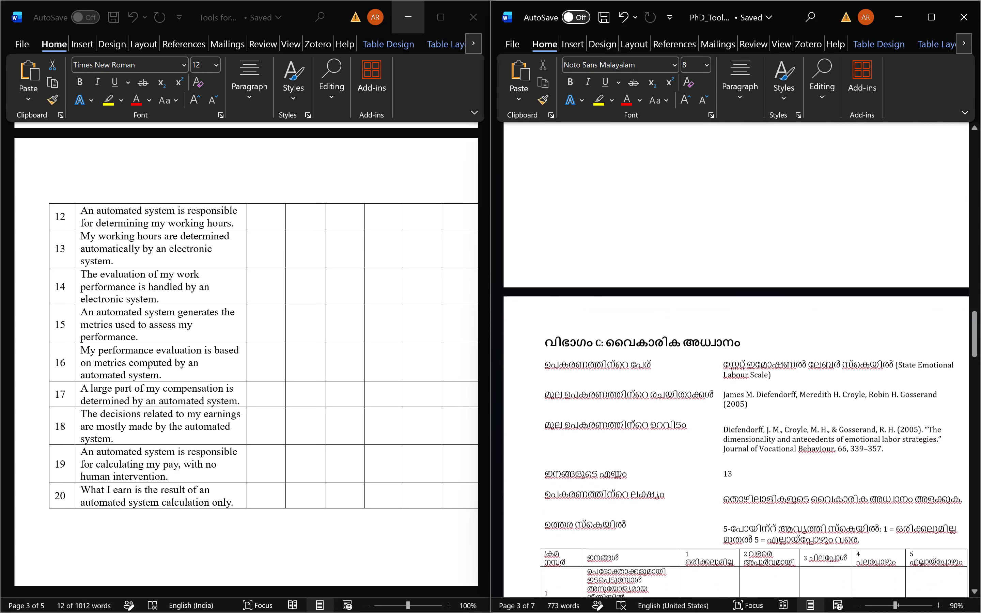
scroll(799, 387, "down", 2)
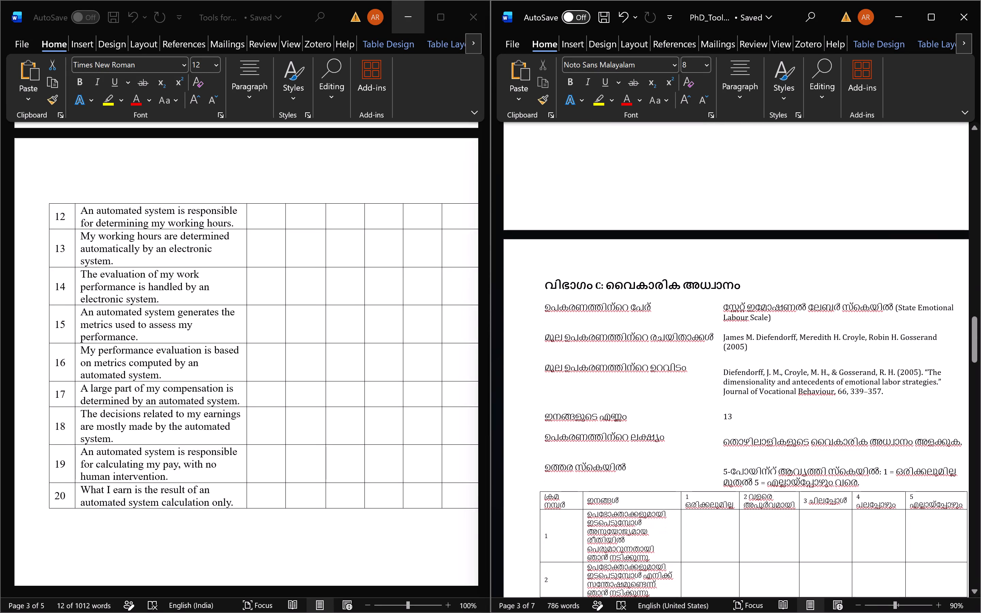
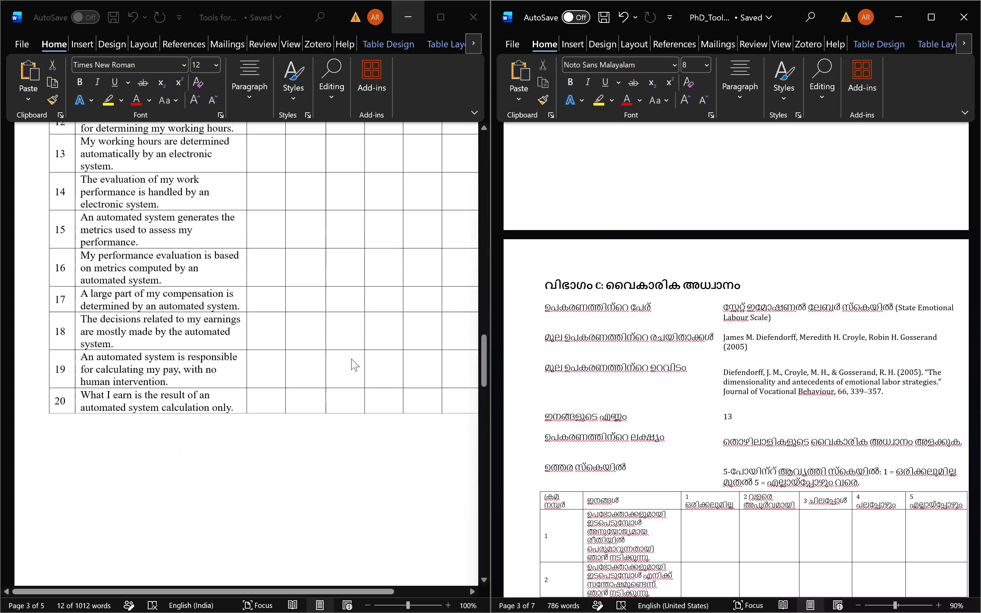
Switch to Chrome and look up the Malayalam translation of "emotional labour", from the English Section C heading, in Google Translate.
scroll(351, 359, "down", 1)
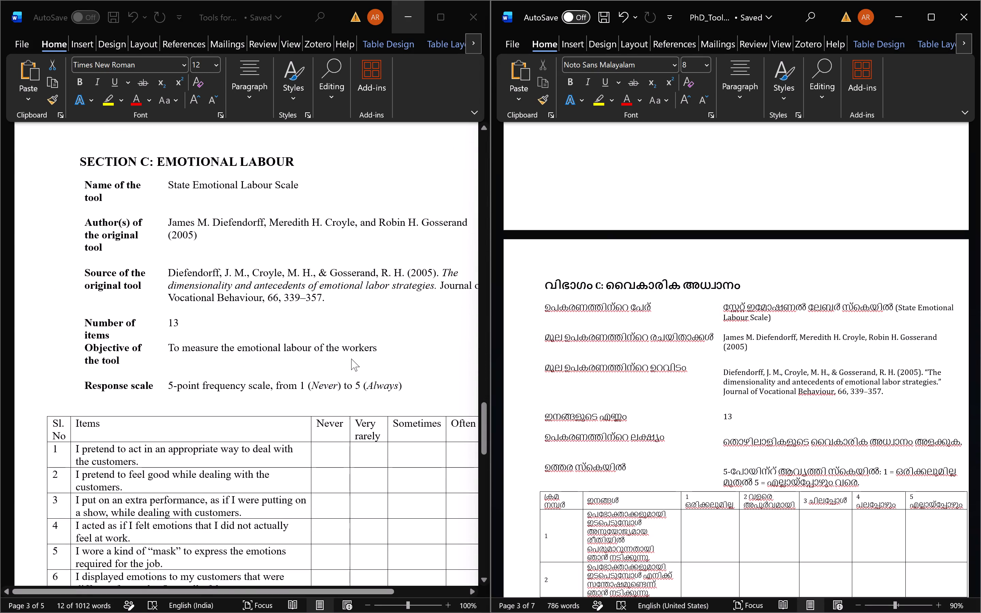
scroll(351, 359, "down", 1)
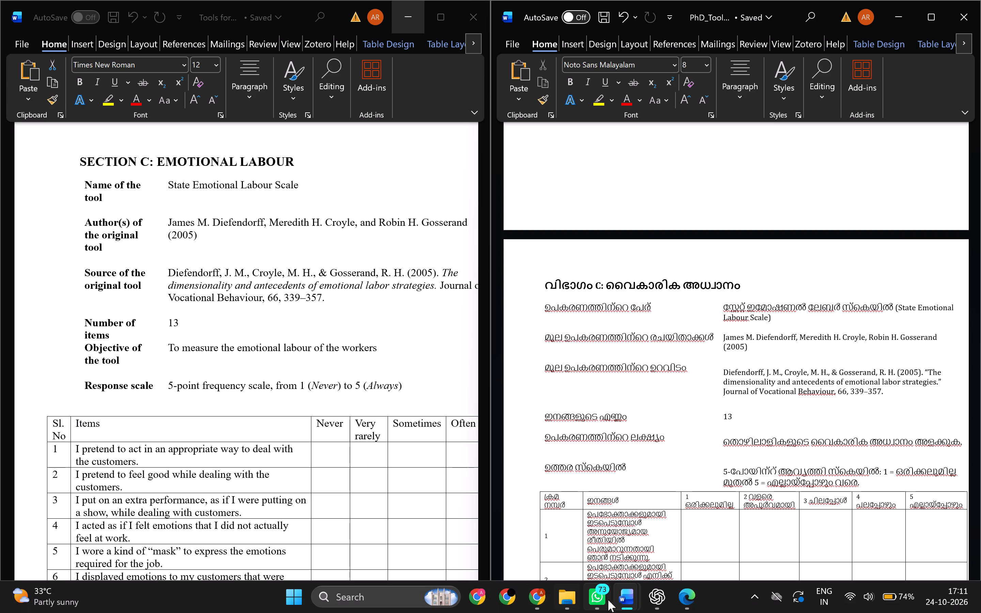
left_click(530, 593)
left_click(129, 293)
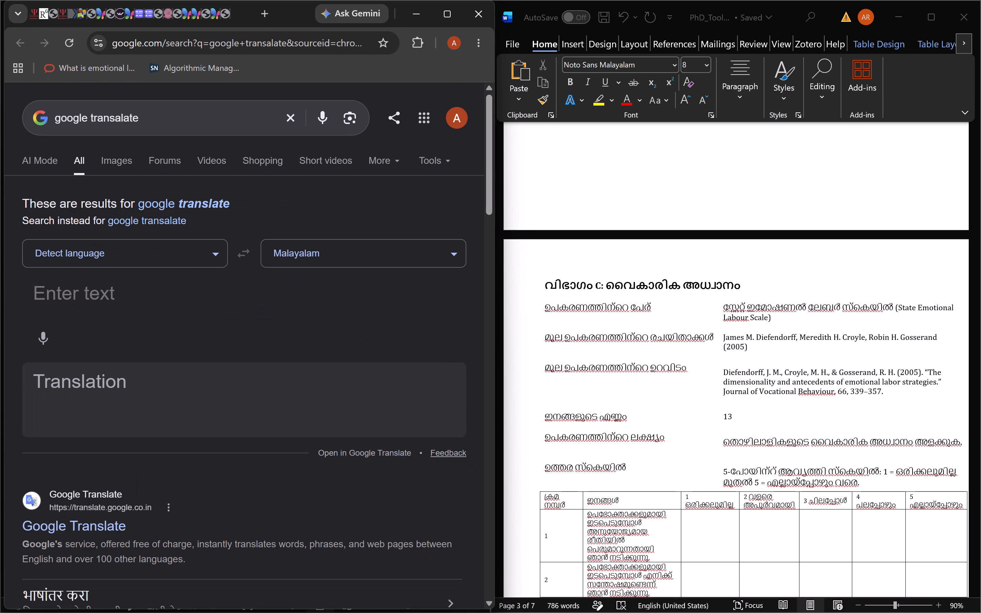
type("emotional labour")
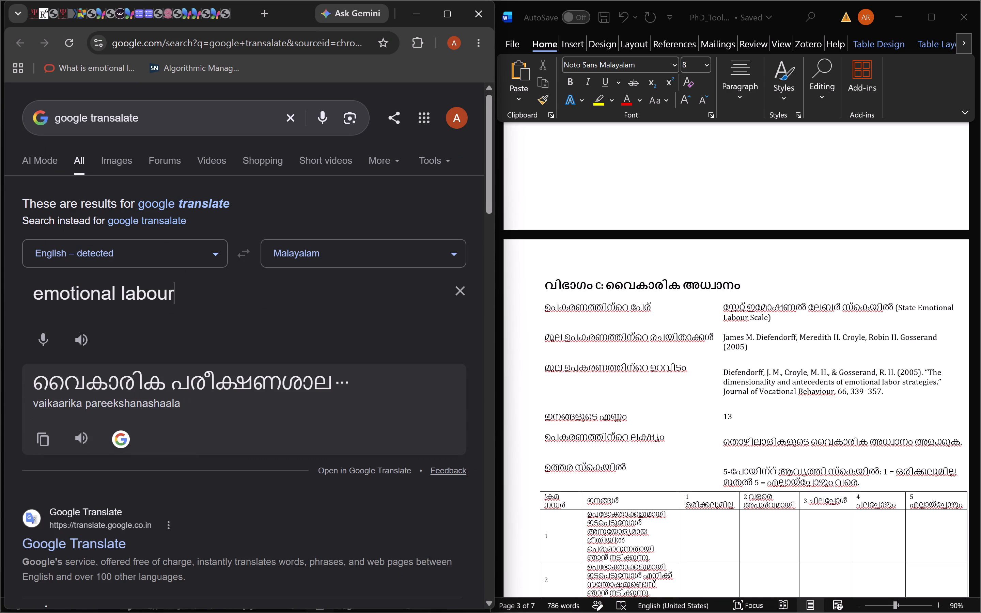
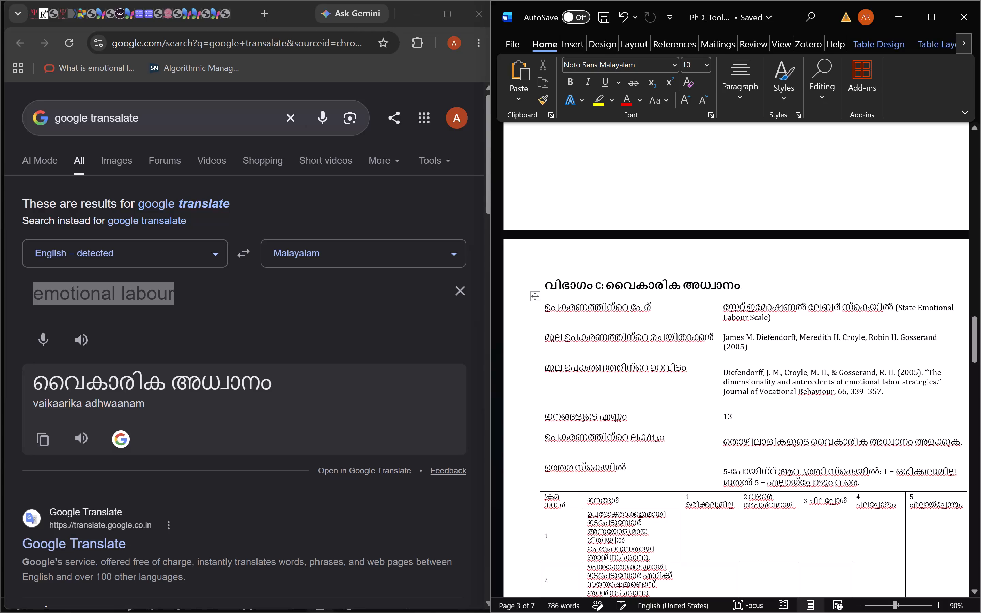
Replace "വൈകാരിക അധ്വാനം" in the Section C heading of the Malayalam document with "ഇമോഷണൽ ലേബർ".
left_click_drag(741, 285, 618, 277)
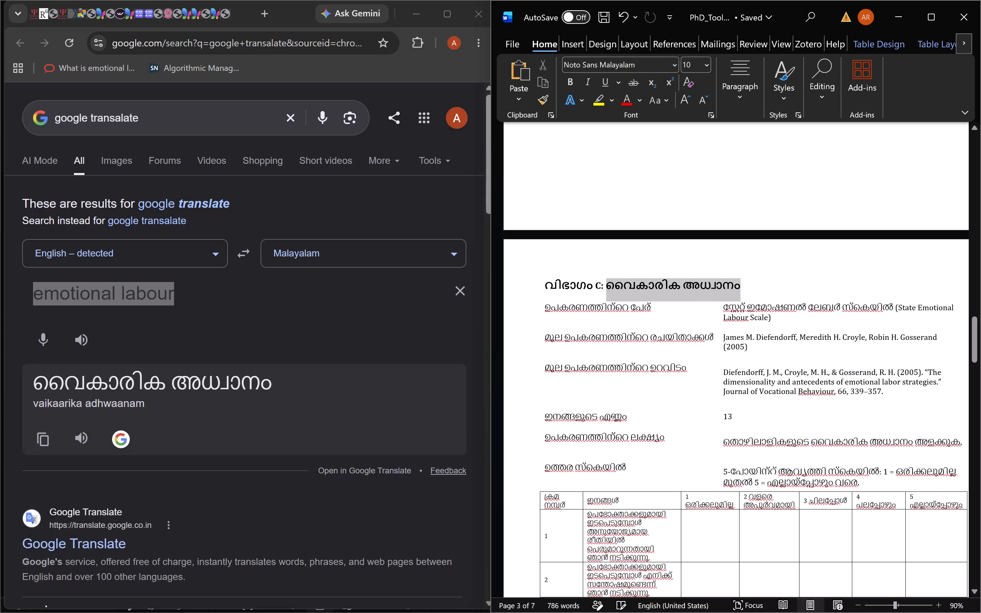
left_click_drag(618, 277, 616, 278)
key("ctrl+v")
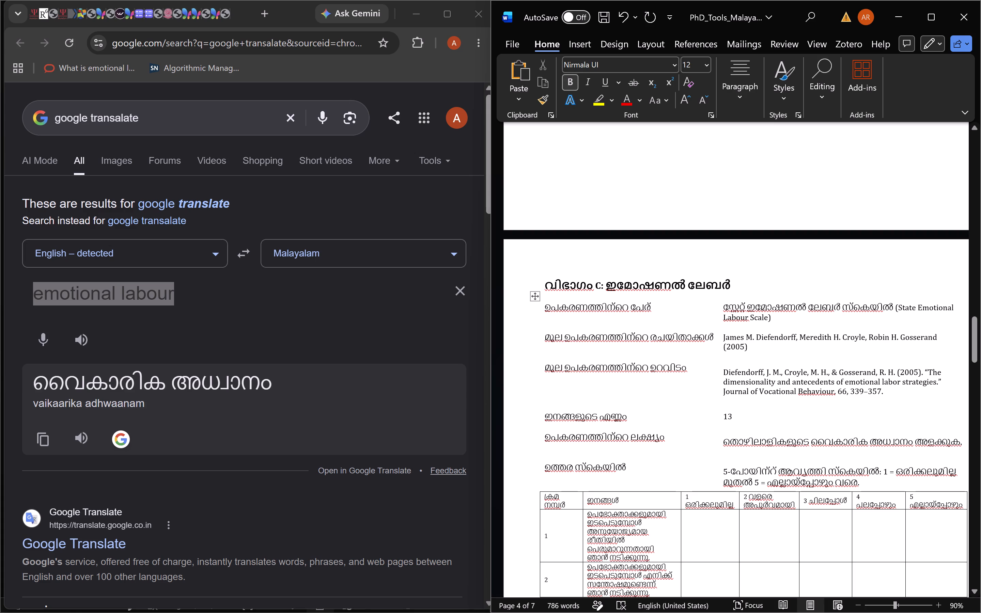
Enlarge the Malayalam document's window to fill the screen, with Section C in view.
scroll(658, 323, "down", 1)
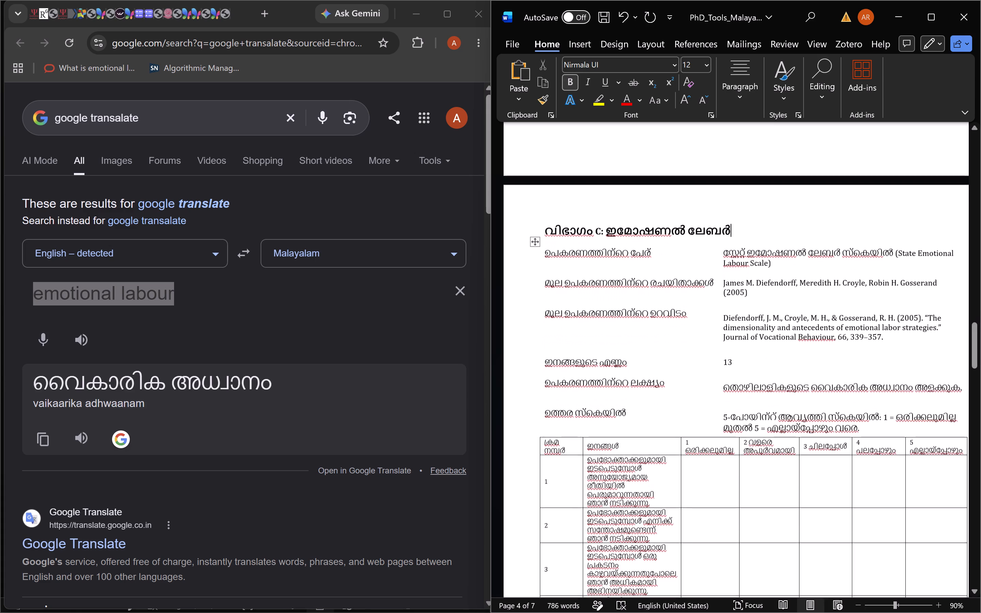
scroll(658, 323, "down", 1)
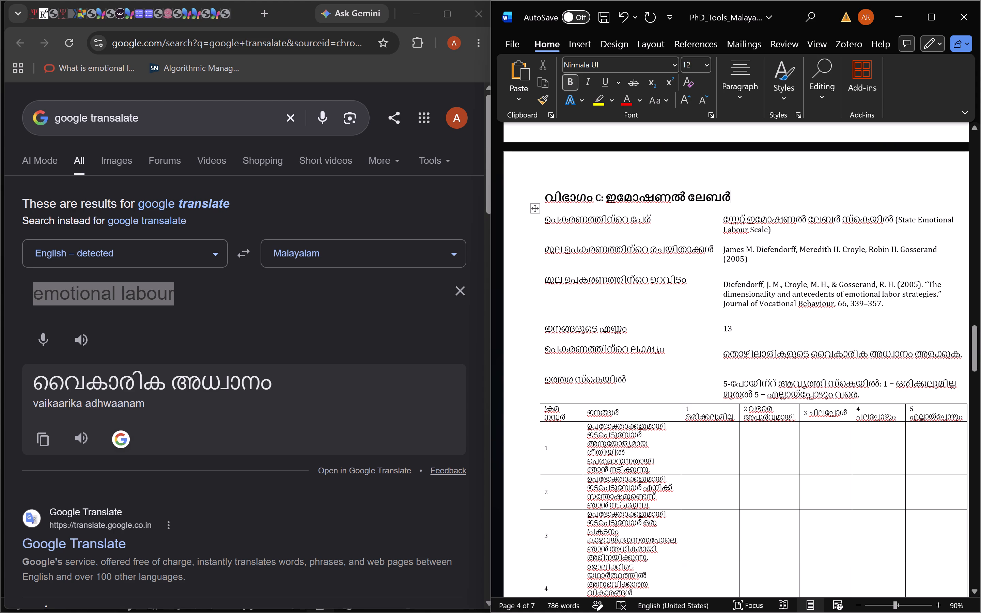
scroll(658, 323, "down", 1)
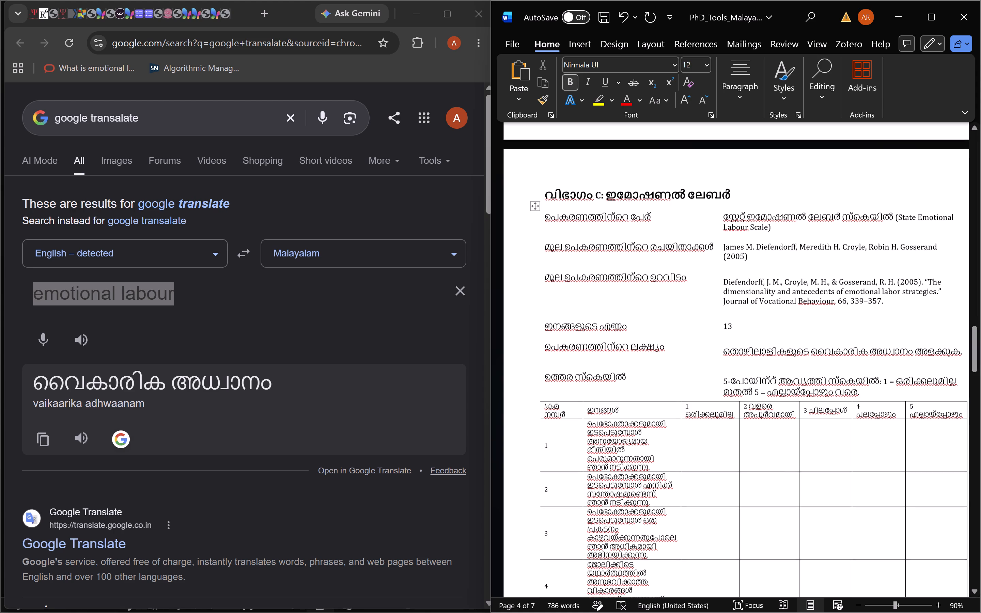
scroll(658, 323, "down", 1)
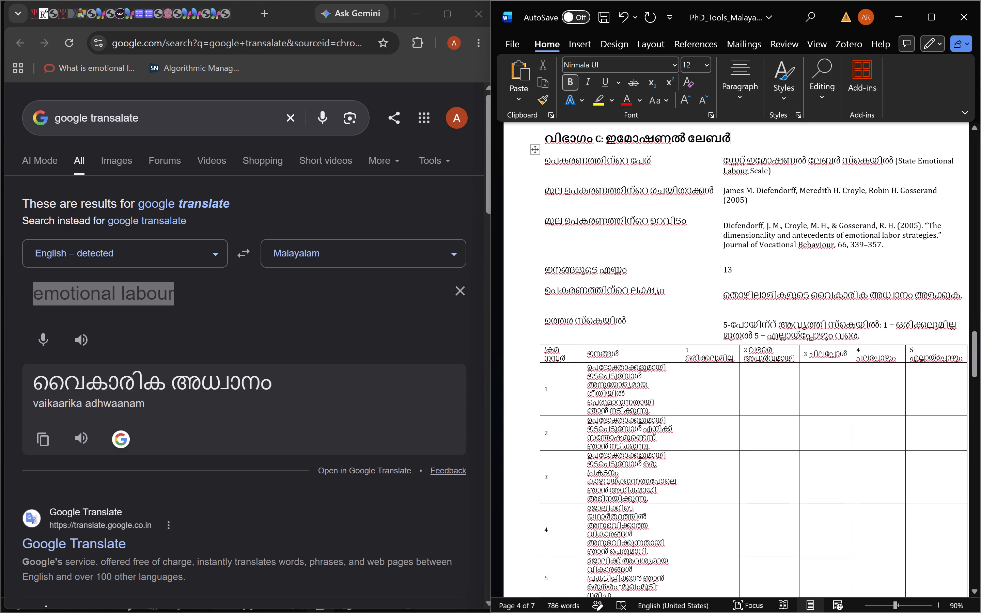
left_click(935, 20)
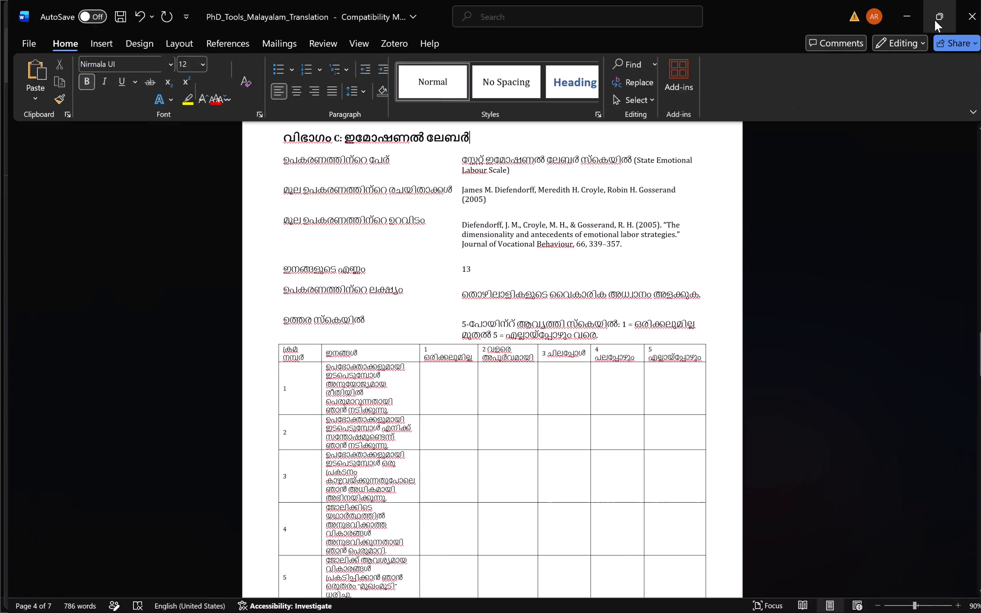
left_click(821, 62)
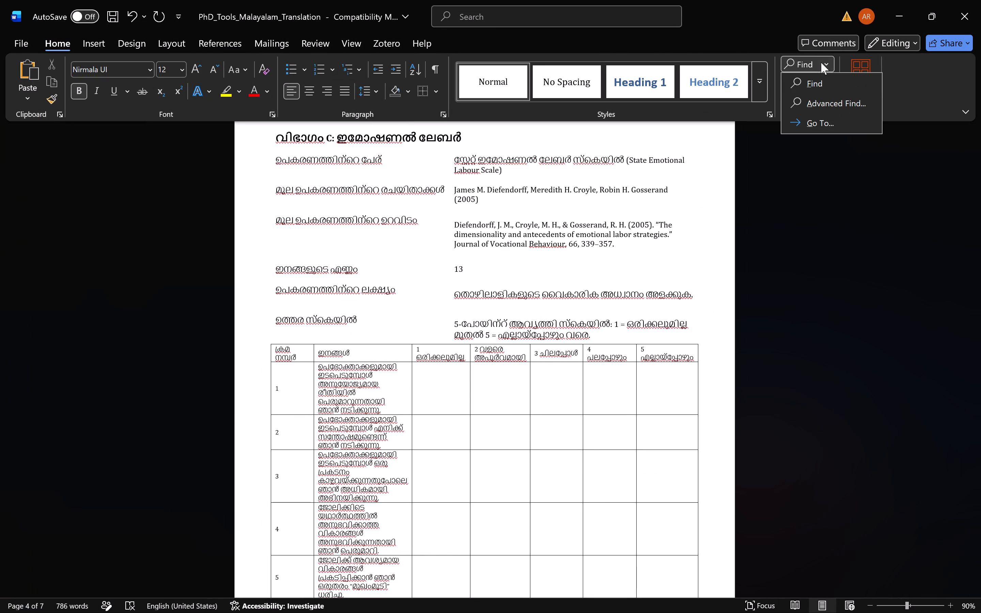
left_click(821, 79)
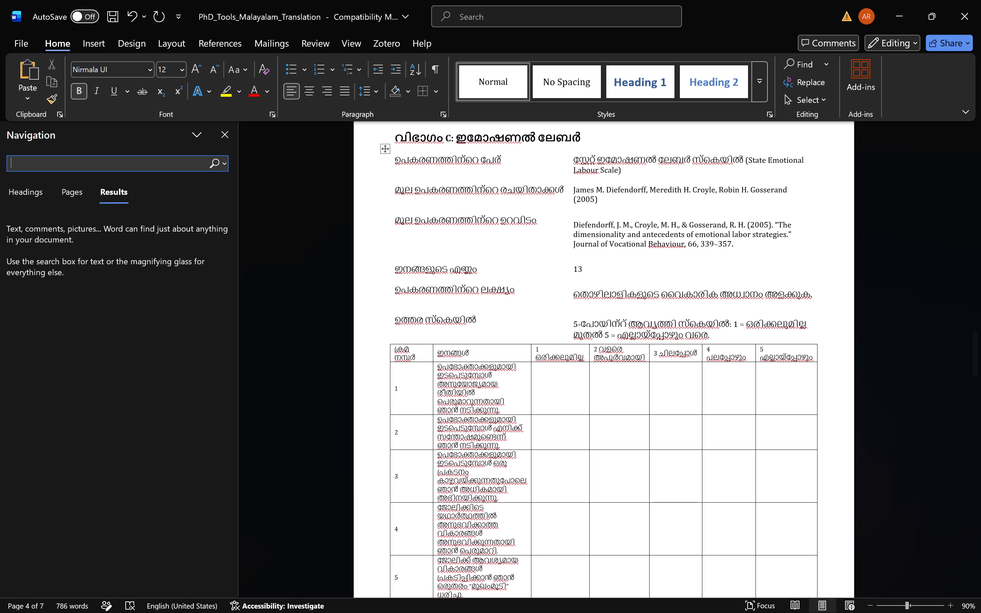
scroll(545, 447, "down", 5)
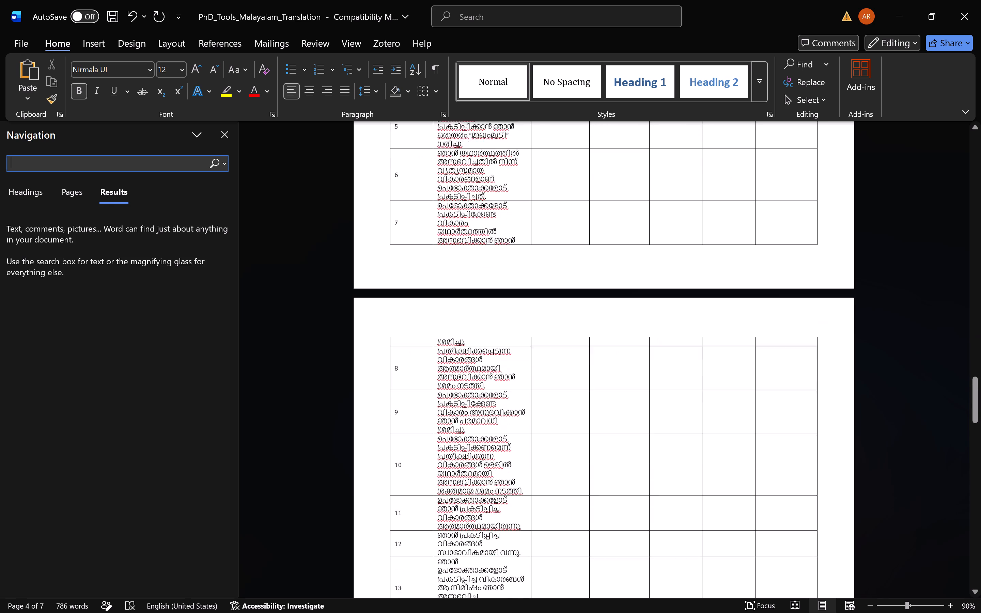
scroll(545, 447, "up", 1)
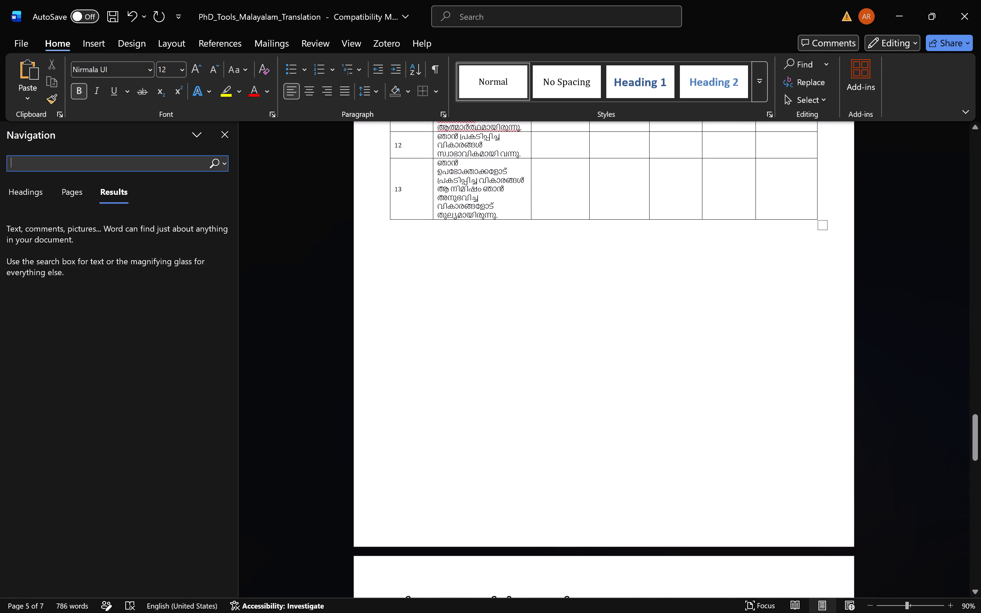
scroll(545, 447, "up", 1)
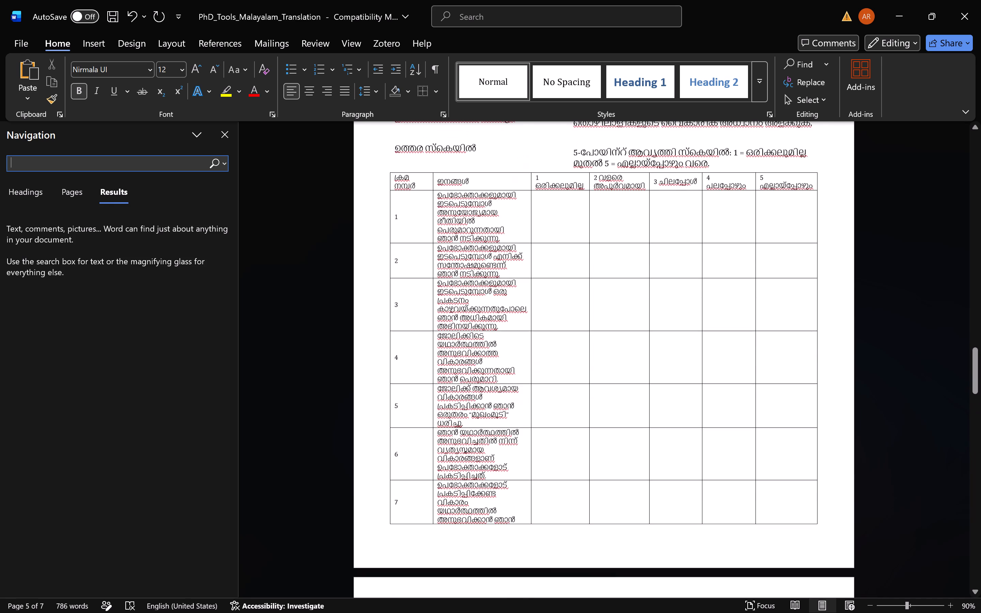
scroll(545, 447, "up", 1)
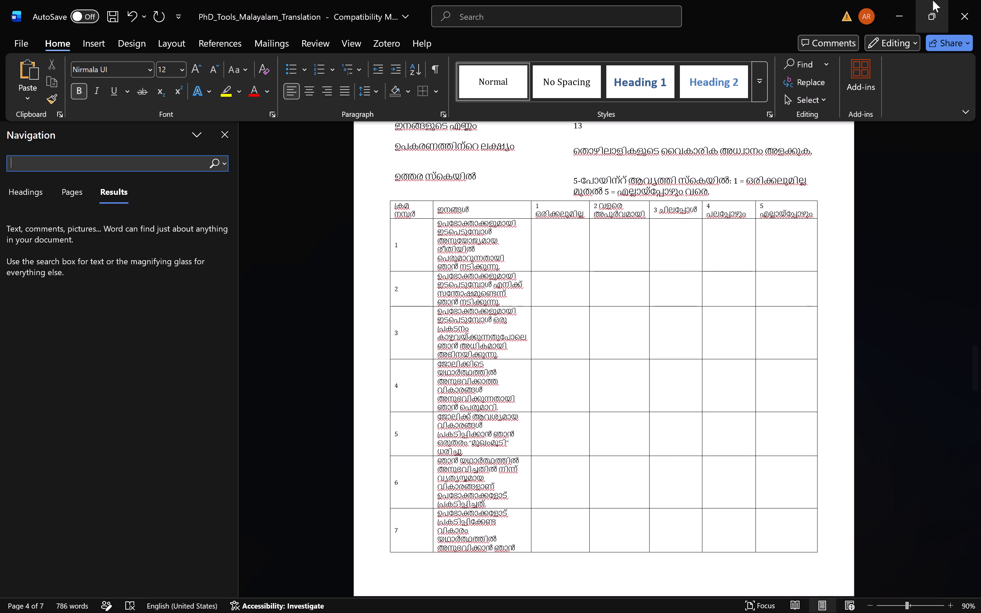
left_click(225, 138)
Delete the numbers 1 and 2 from the headings "ഒരിക്കലുമില്ല" and "വളരെ അപൂർവമായി" in the Section C items table.
scroll(524, 396, "up", 5, "ctrl")
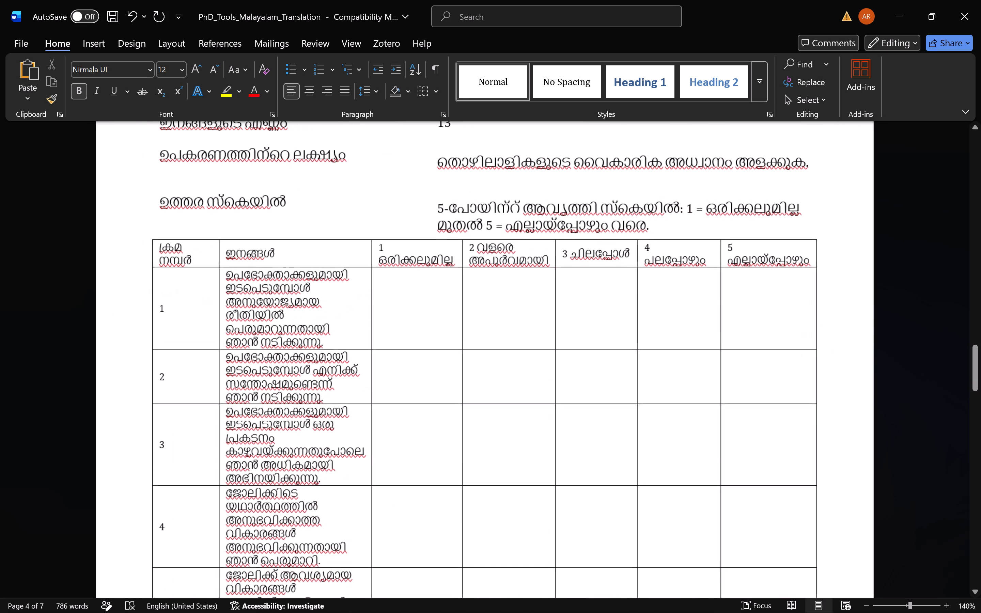
left_click(399, 245)
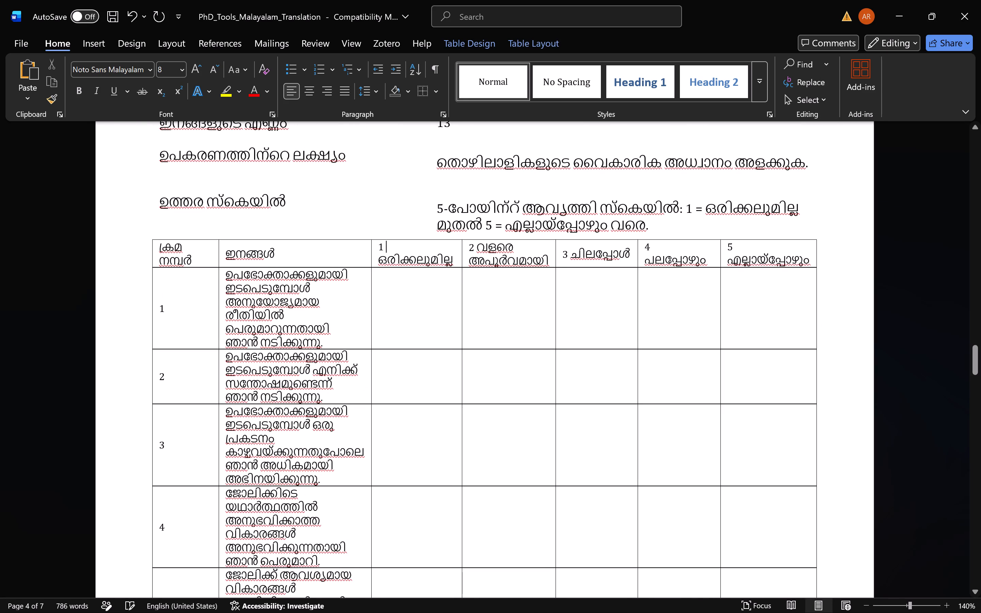
key("BackSpace")
key("BackSpace")
key("Right")
key("Right")
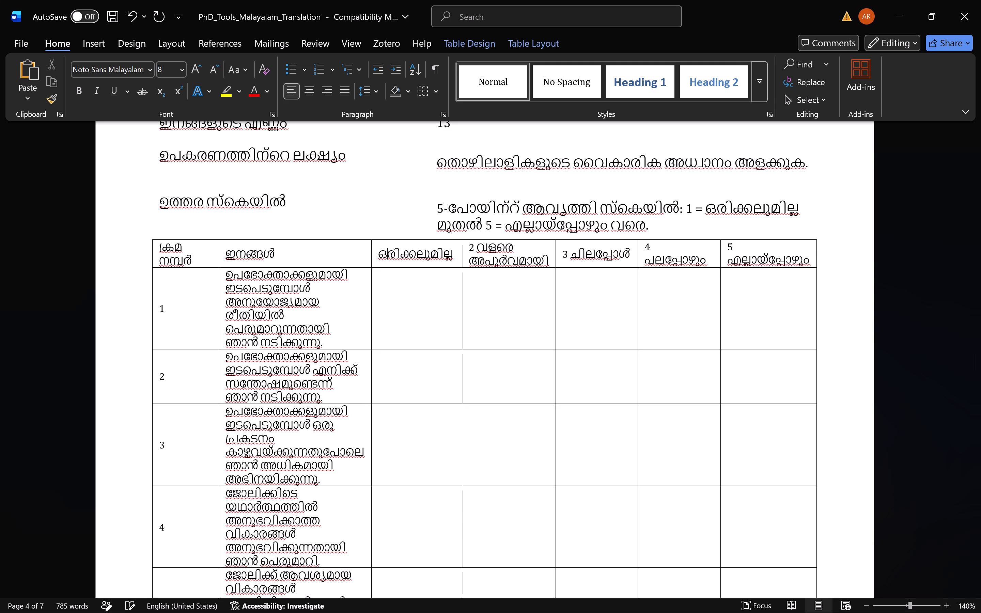
key("Right")
key("Right")
key("Right")
key("Right")
key("Right")
key("Right")
key("Left")
key("Delete")
key("Delete")
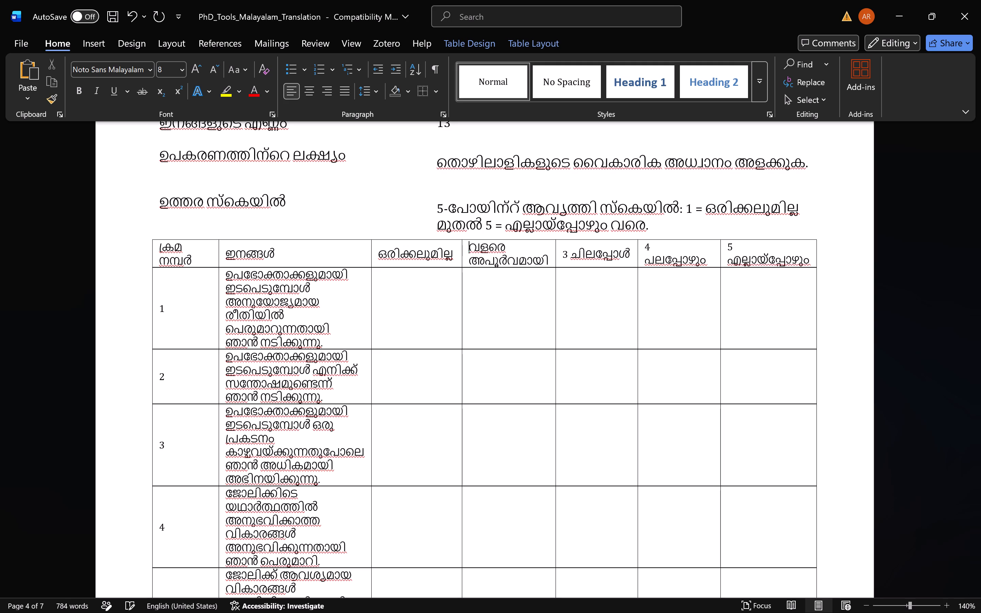
Delete the number 3 from the "ചിലപ്പോൾ" column heading in the Section C table.
key("Right")
key("Right")
key("Right")
key("Right")
key("Right")
key("Right")
key("Right")
key("Right")
key("Right")
key("Right")
key("Right")
key("Delete")
key("Delete")
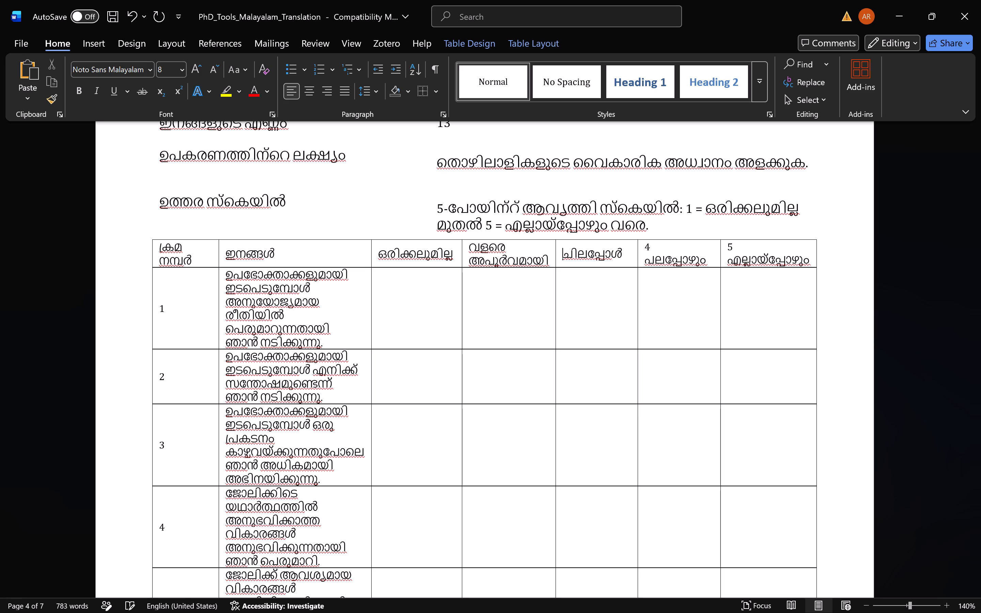
Delete the numbers 4 and 5 from the headings "പലപ്പോഴും" and "എല്ലായ്പ്പോഴും" in the Section C table.
key("Down")
key("Right")
key("Up")
key("Up")
key("Right")
key("Left")
key("Delete")
key("Delete")
key("Down")
key("Right")
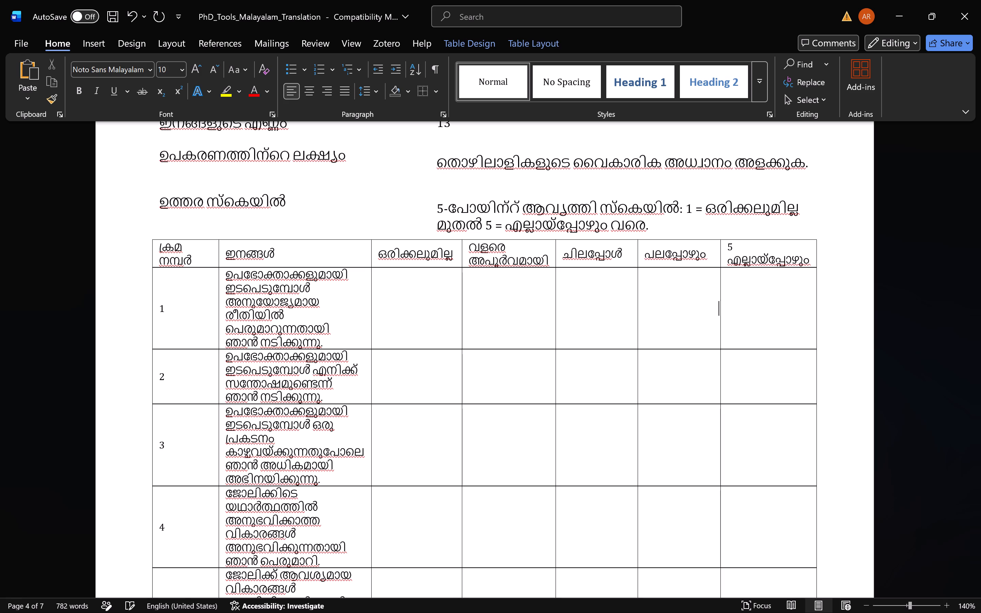
key("Up")
key("Up")
key("Delete")
key("Delete")
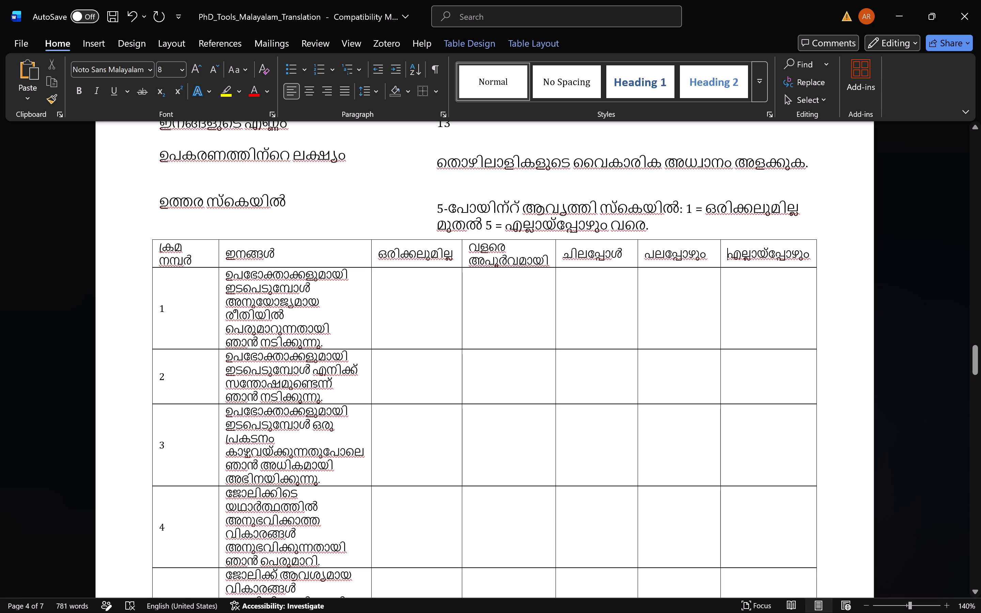
Adjust the response column borders of the Section C table, narrowing those columns to fit their headings and widening the items column.
left_click_drag(719, 258, 770, 272)
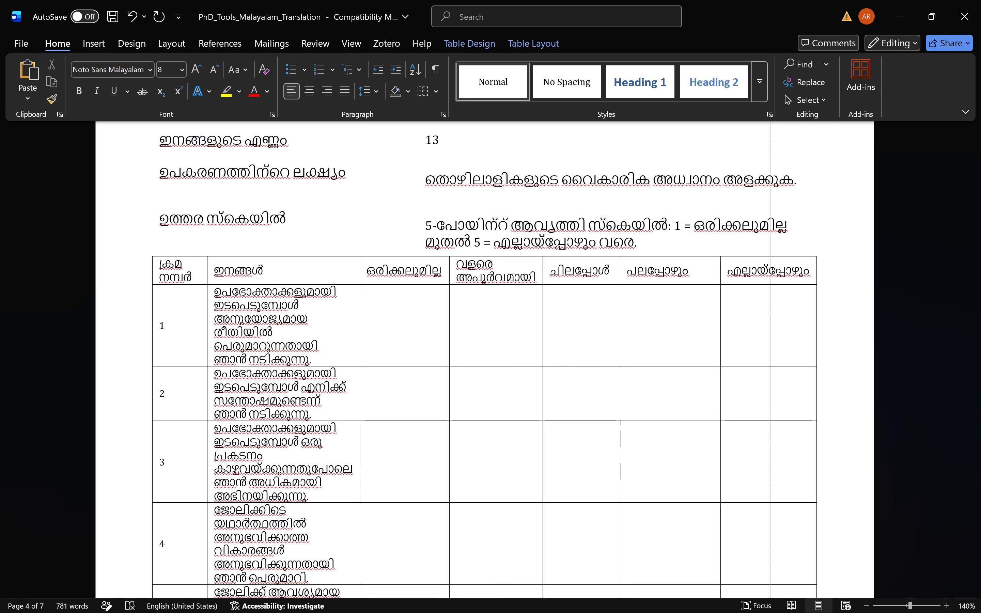
left_click_drag(770, 272, 766, 273)
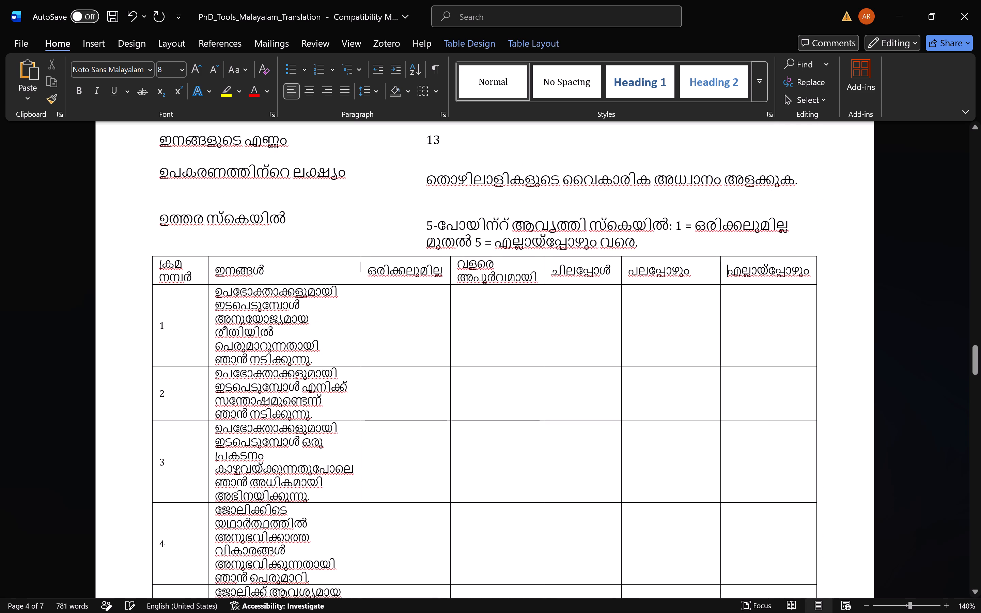
left_click_drag(720, 271, 741, 274)
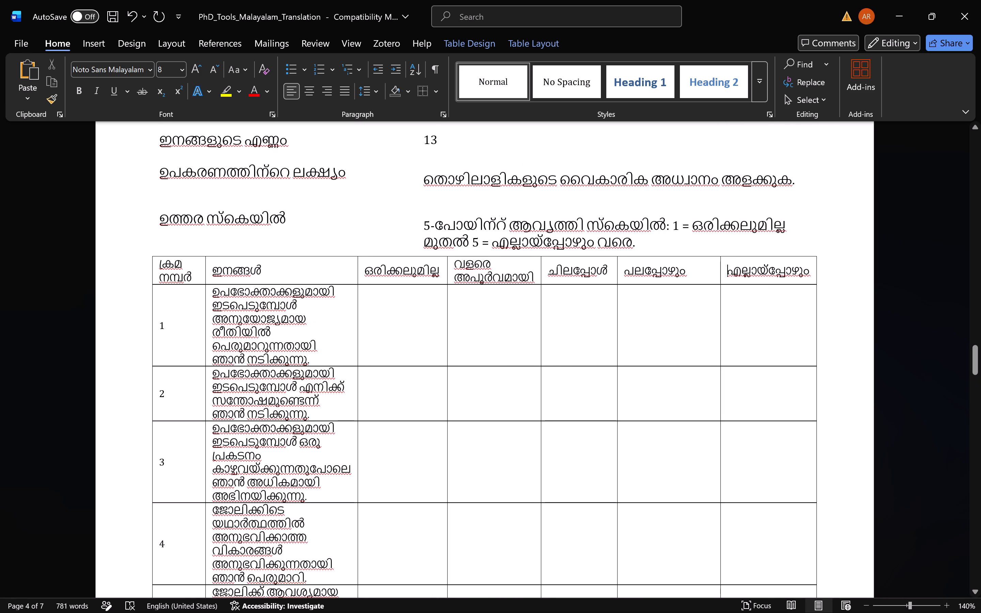
left_click_drag(616, 274, 635, 274)
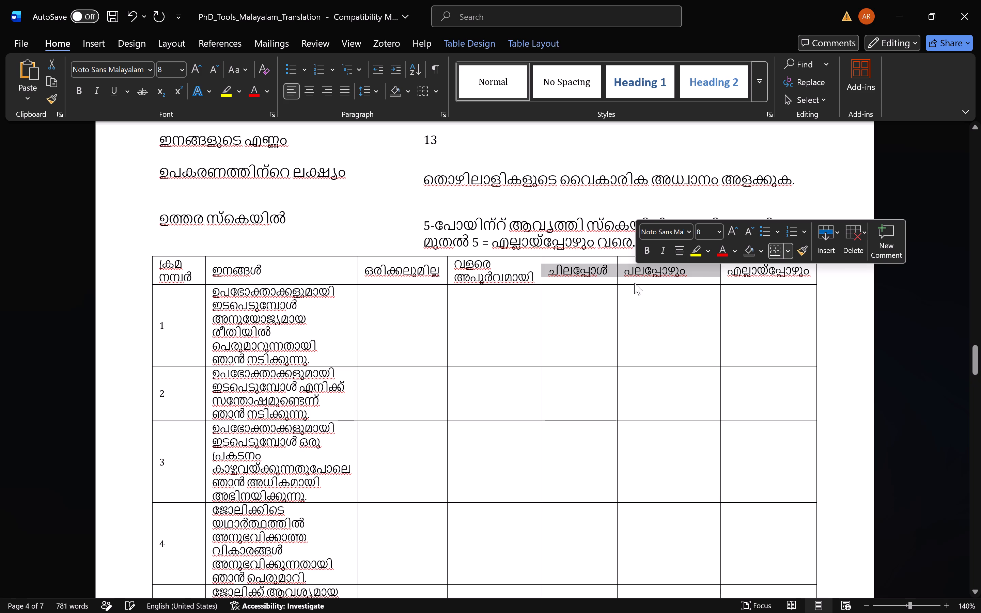
left_click(634, 326)
left_click(754, 235)
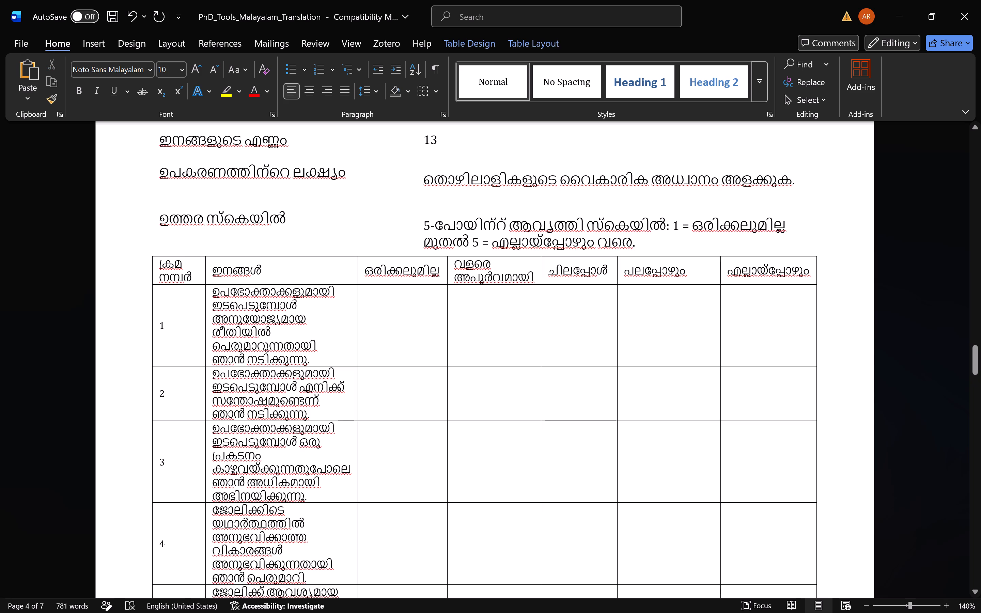
left_click_drag(617, 271, 674, 278)
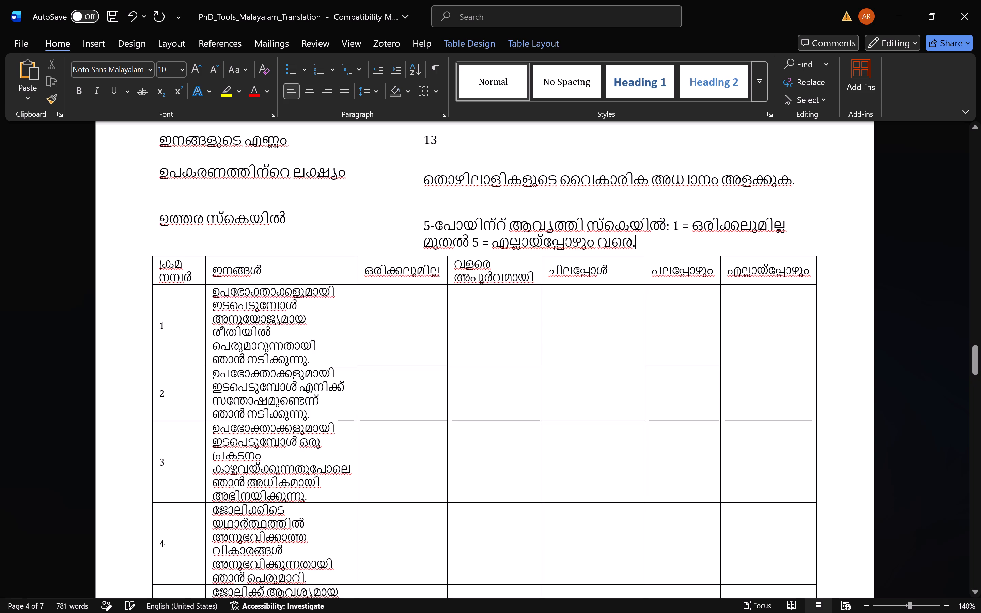
left_click_drag(540, 274, 602, 282)
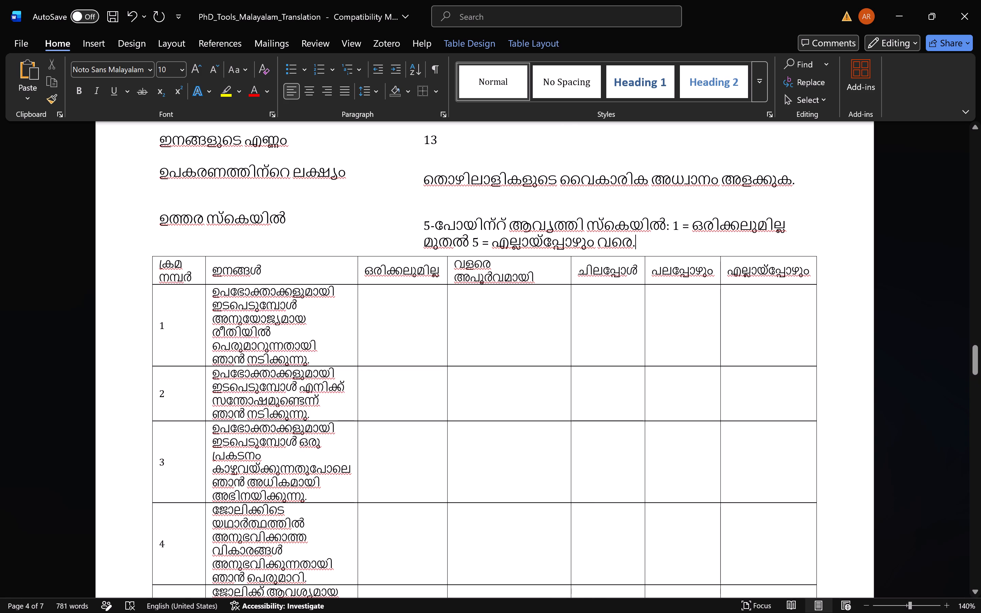
left_click_drag(447, 273, 495, 282)
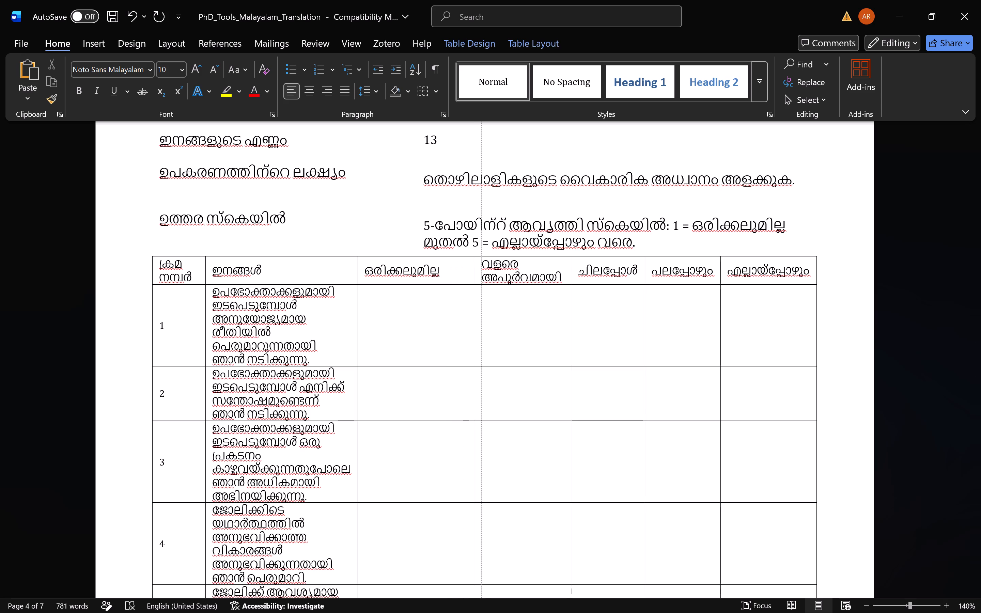
left_click_drag(495, 282, 496, 282)
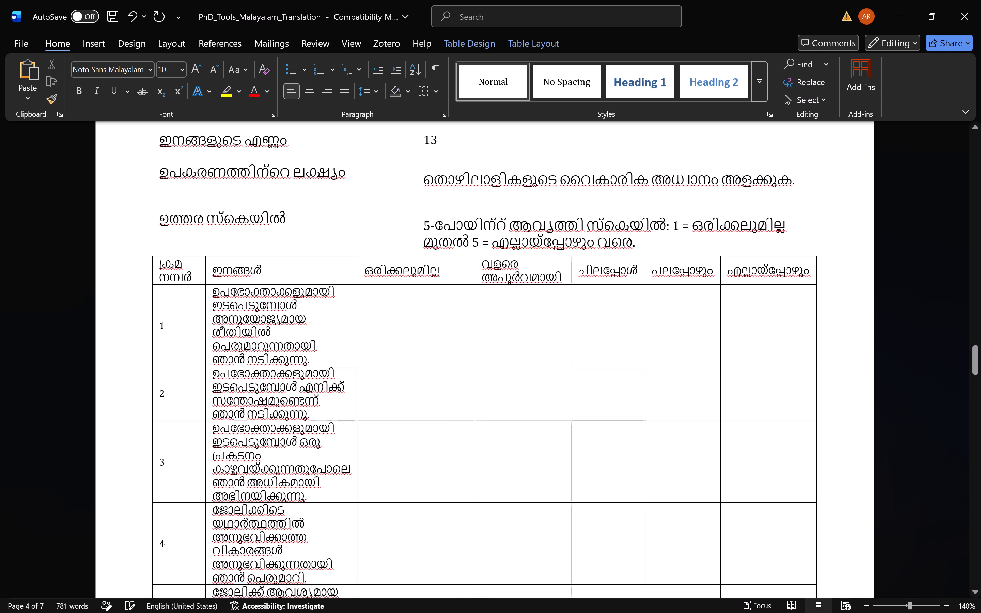
left_click_drag(357, 276, 407, 282)
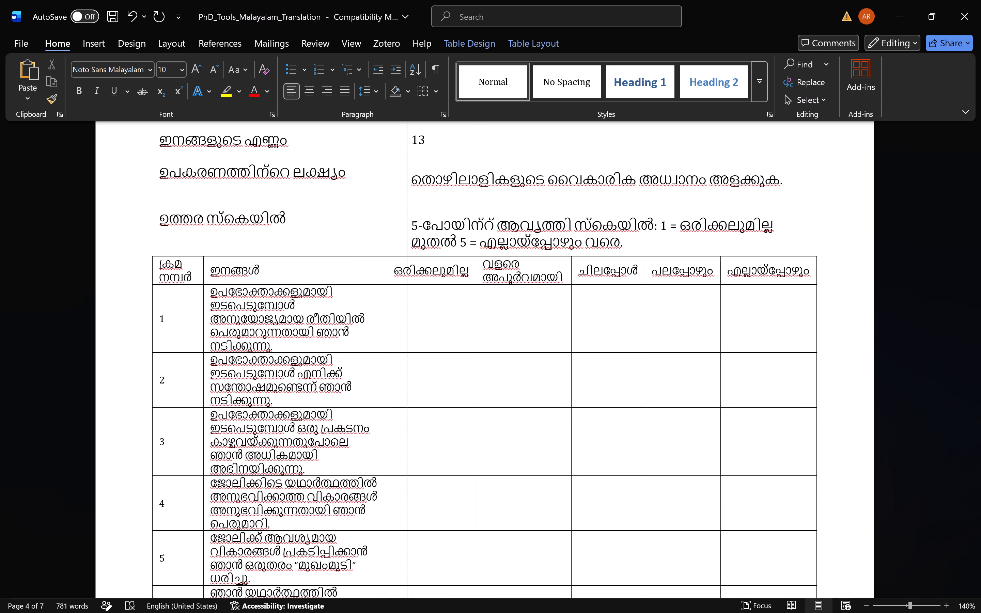
Fine-tune the column widths around the items column of the Section C table with a small border adjustment.
left_click_drag(407, 282, 416, 283)
Save the revised Malayalam translation document.
scroll(416, 283, "down", 2)
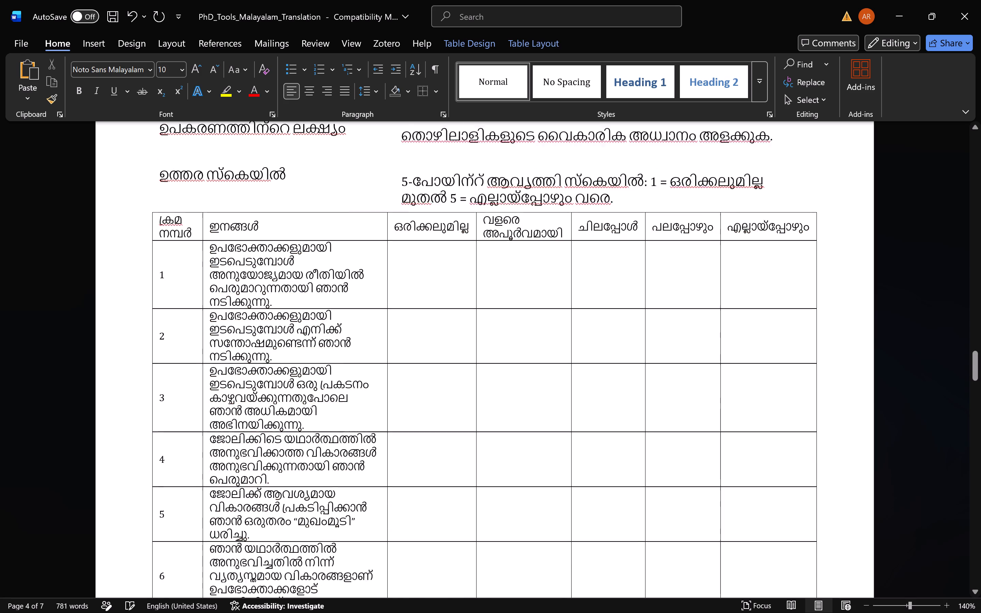
scroll(416, 283, "down", 16)
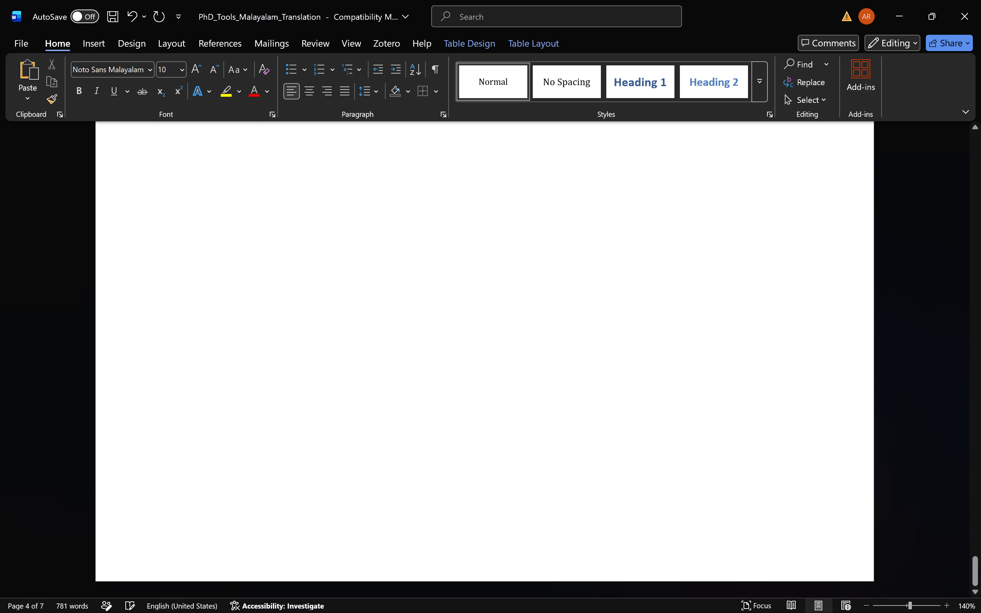
scroll(434, 612, "up", 6)
key("ctrl+s")
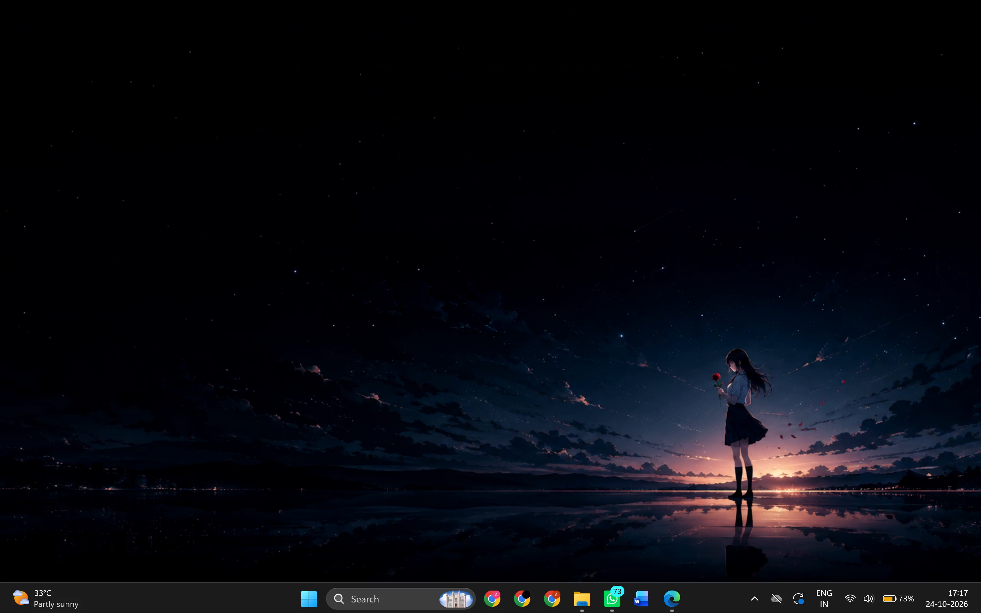
left_click(752, 387)
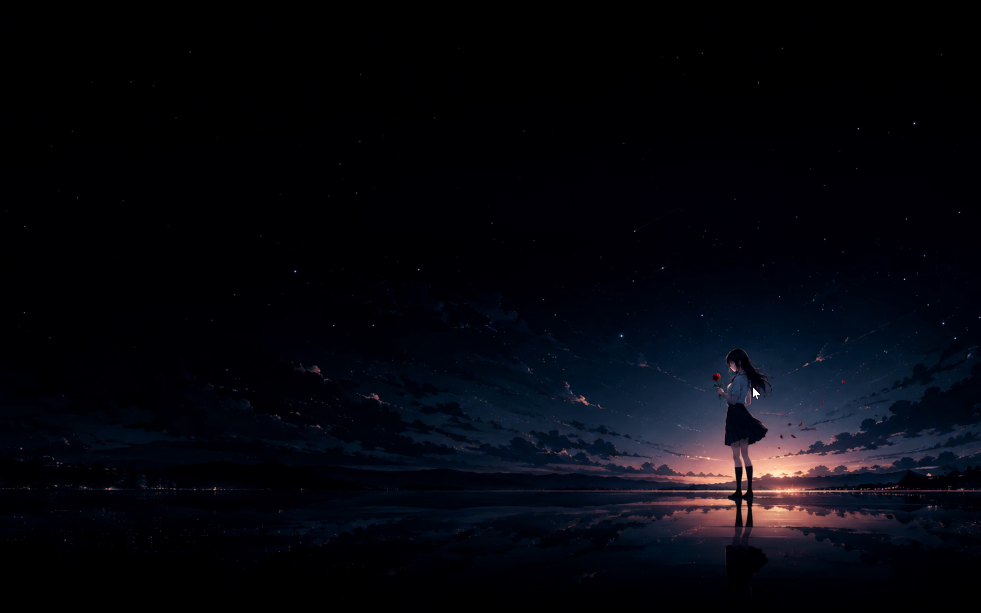